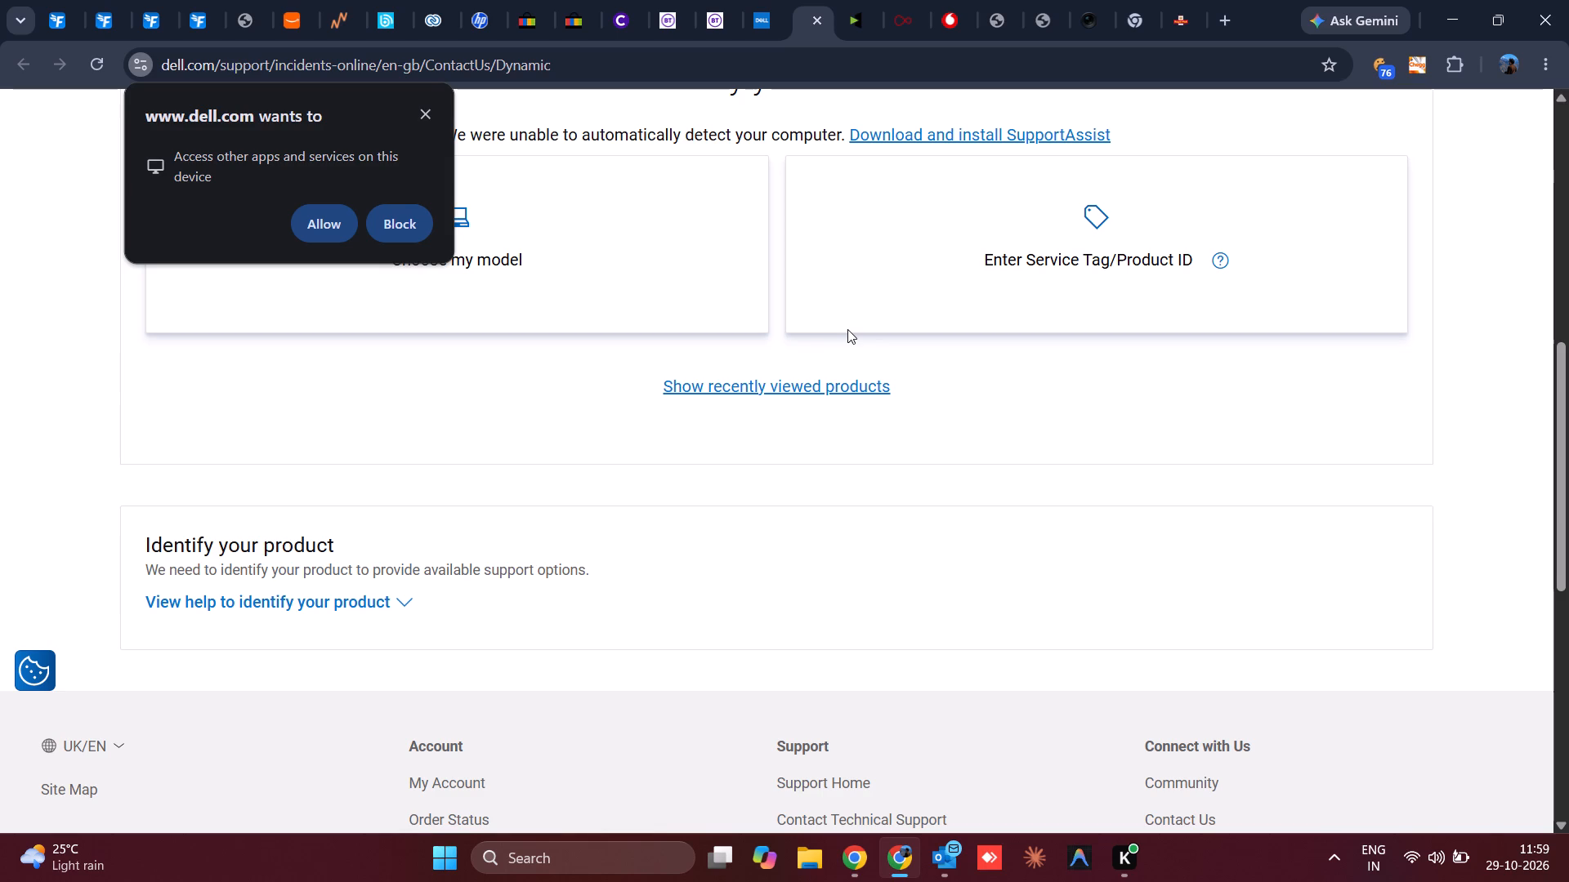
Dismiss the site's request to access other apps and services on this device.
left_click(428, 119)
Identify the device by Service Tag/Product ID, choosing the previously saved Service Tag and submitting it.
scroll(538, 282, "up", 1)
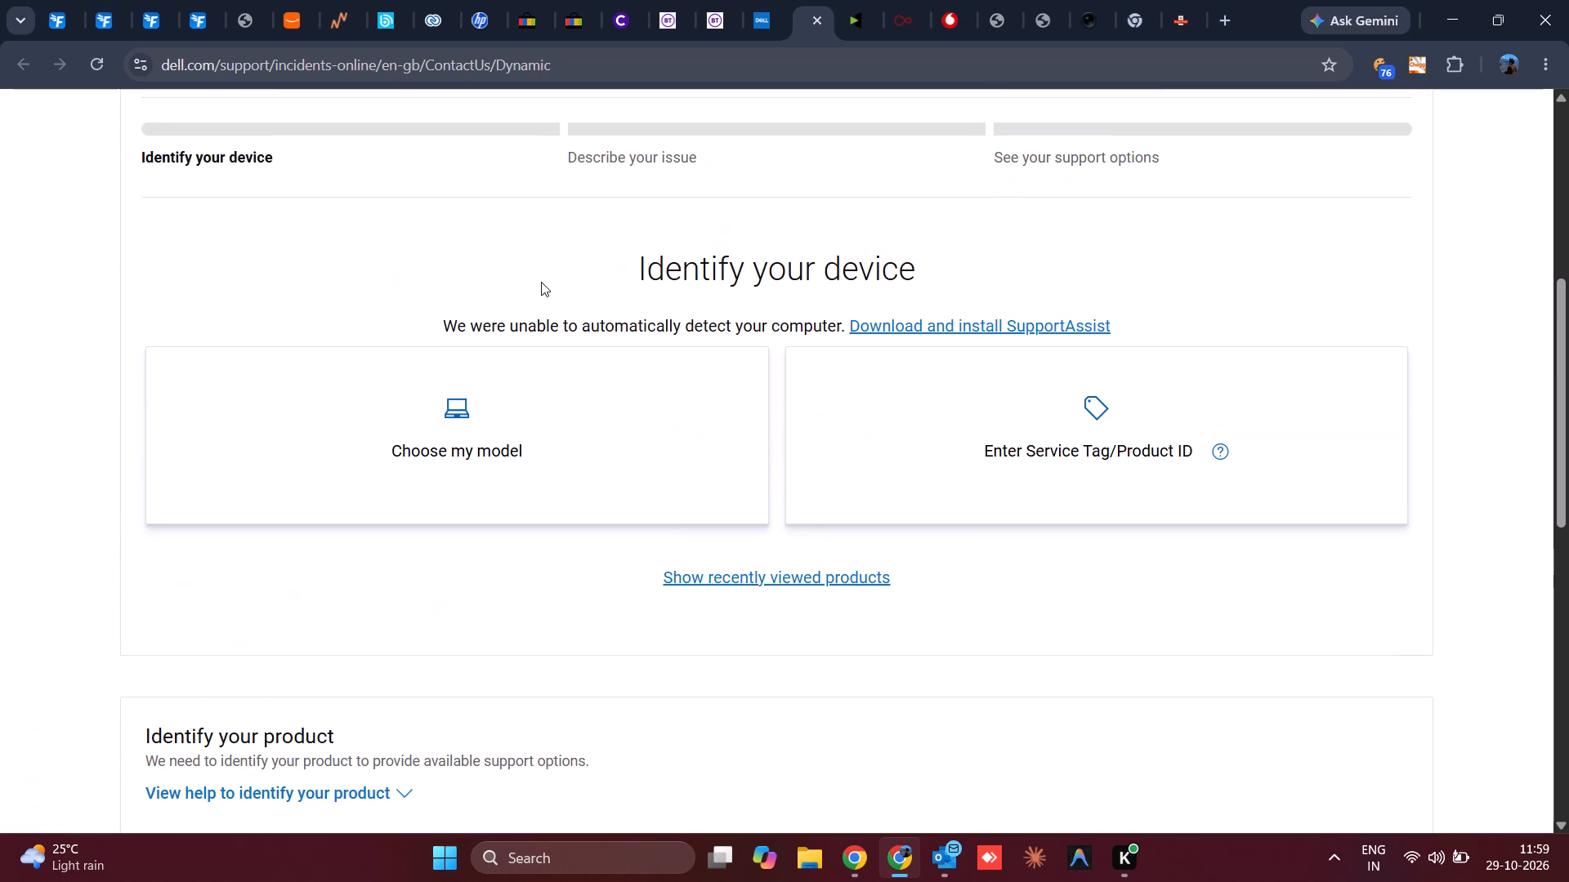
scroll(541, 282, "up", 1)
left_click(1071, 423)
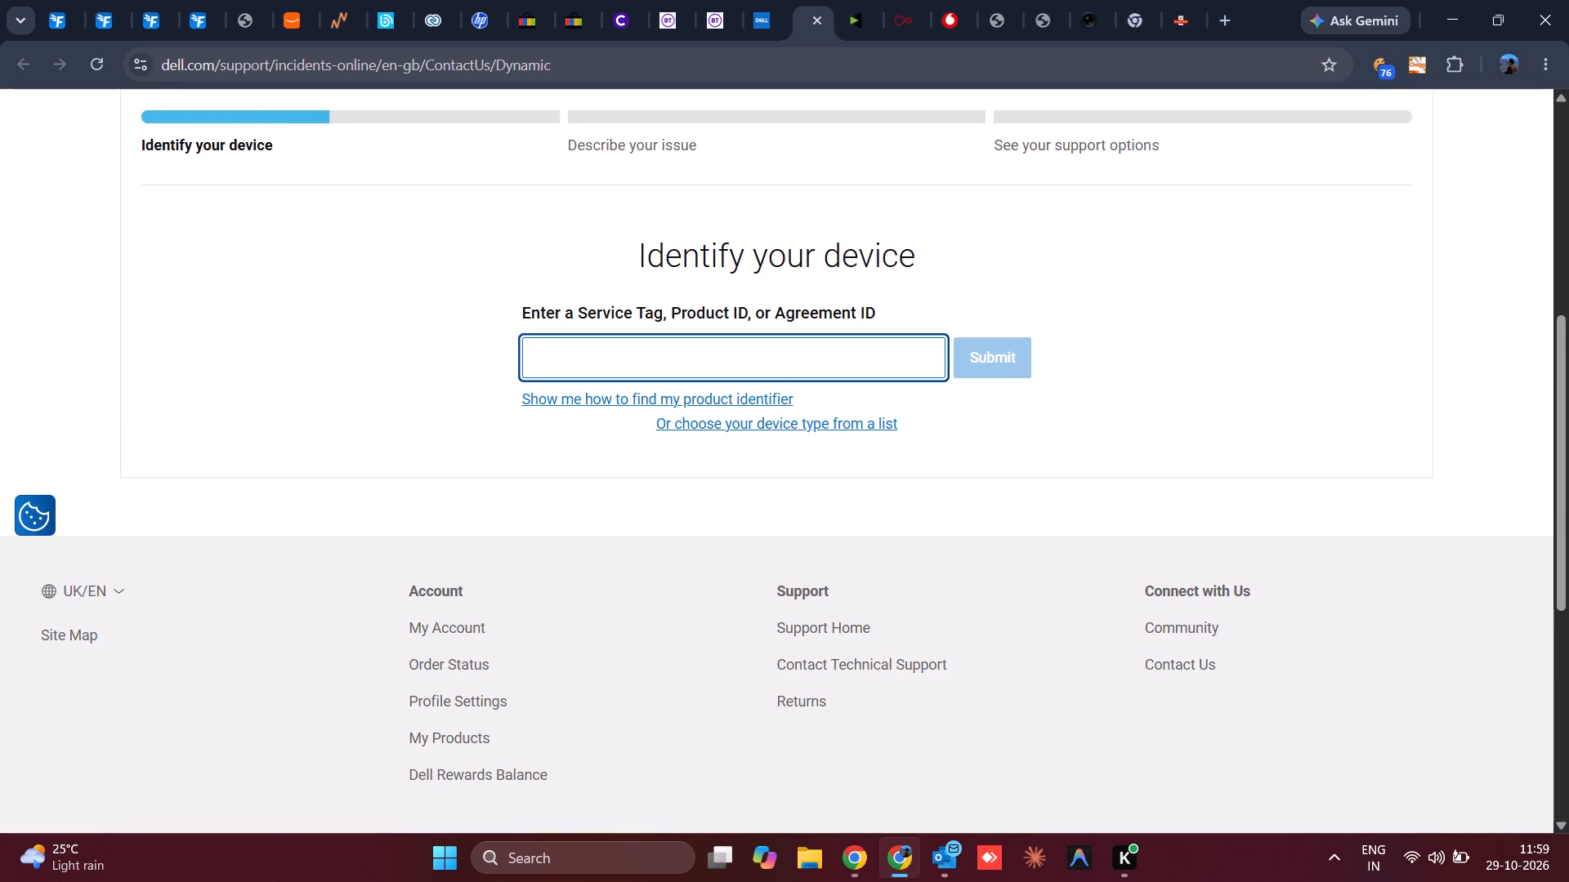
left_click(856, 347)
left_click(704, 414)
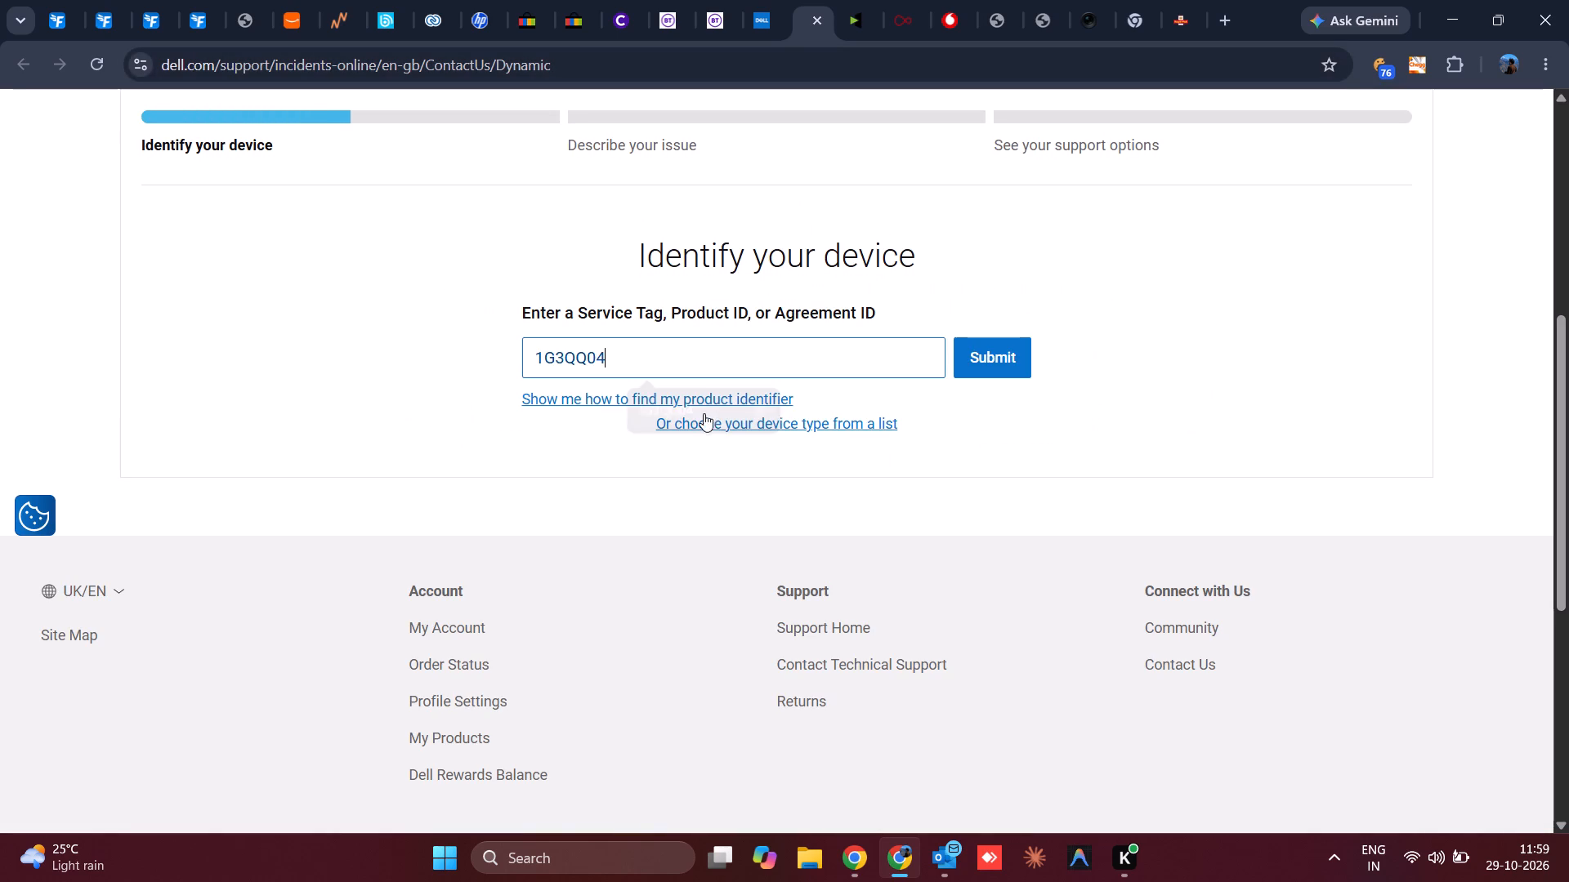
left_click(995, 350)
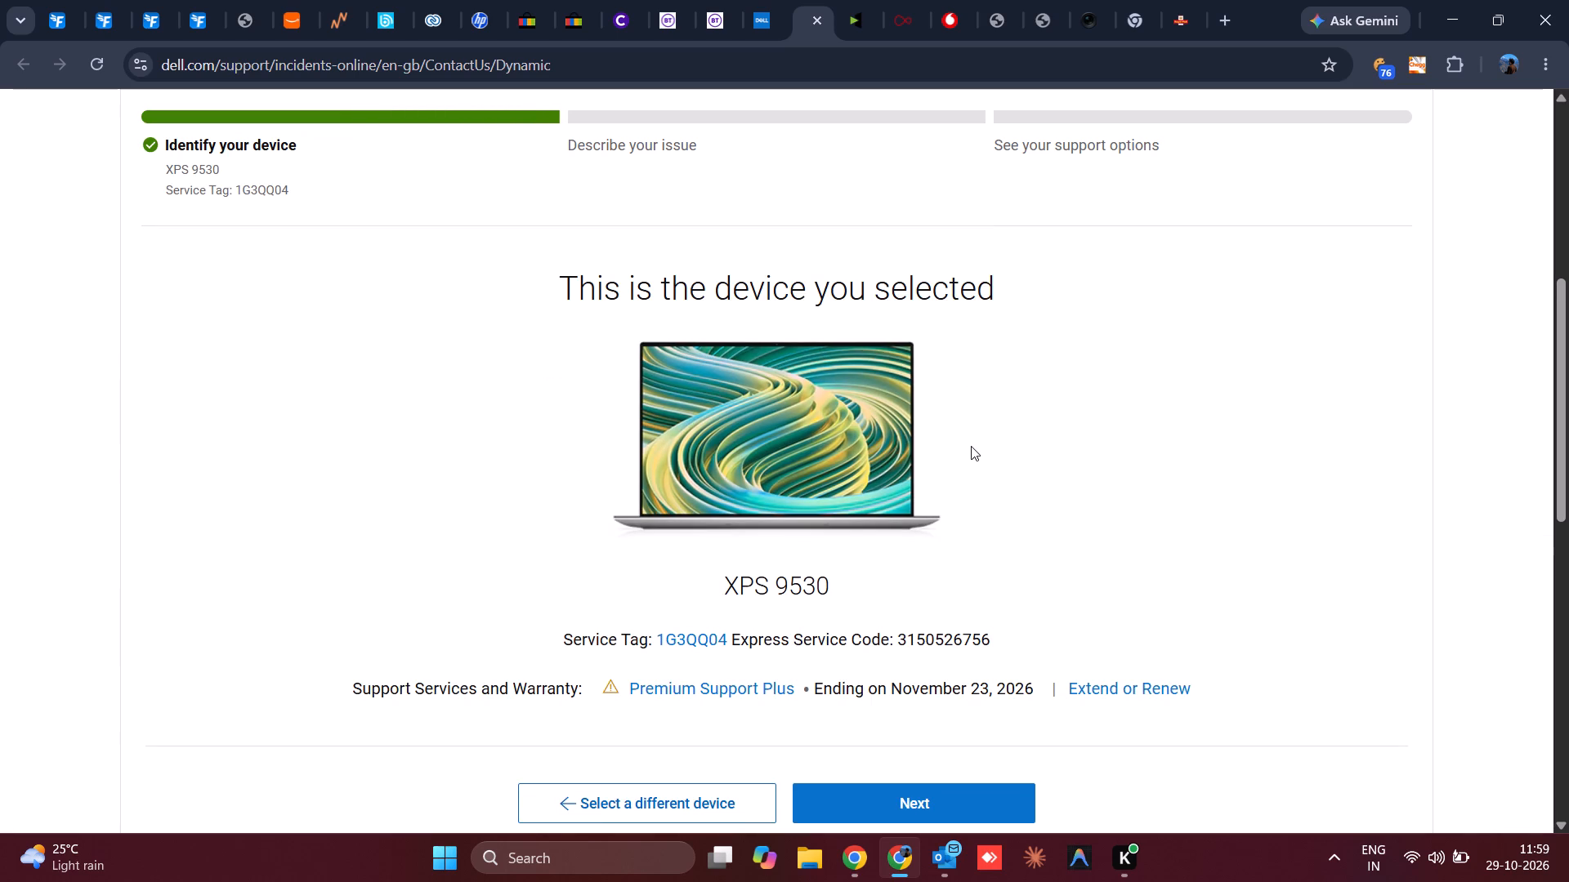
Review the selected XPS 9530's details, including its support services and warranty information.
scroll(977, 461, "down", 1)
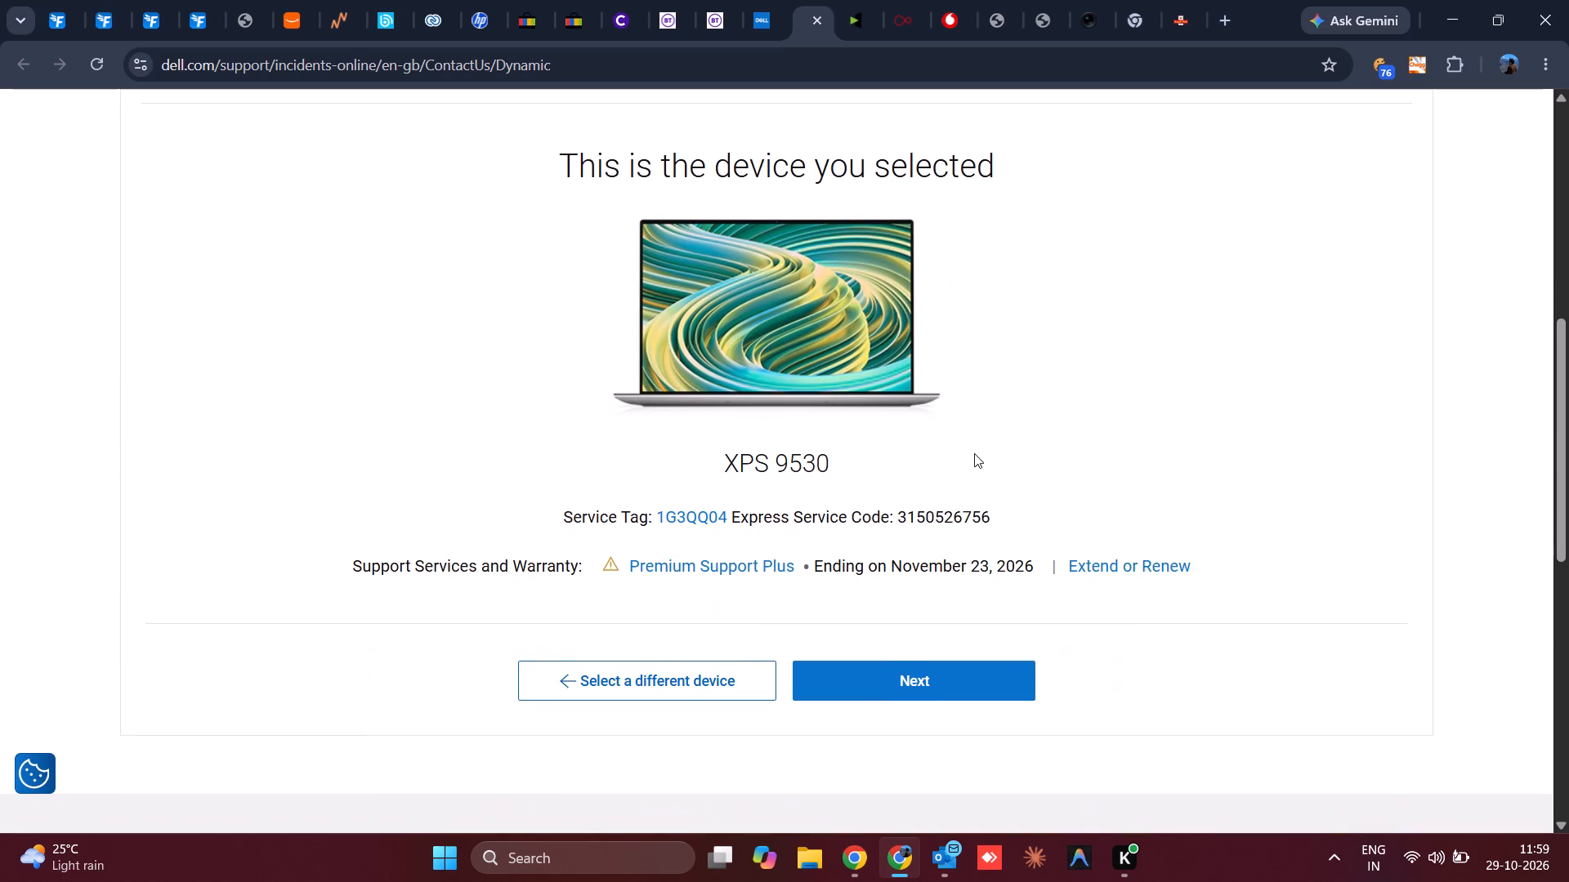
scroll(974, 453, "down", 1)
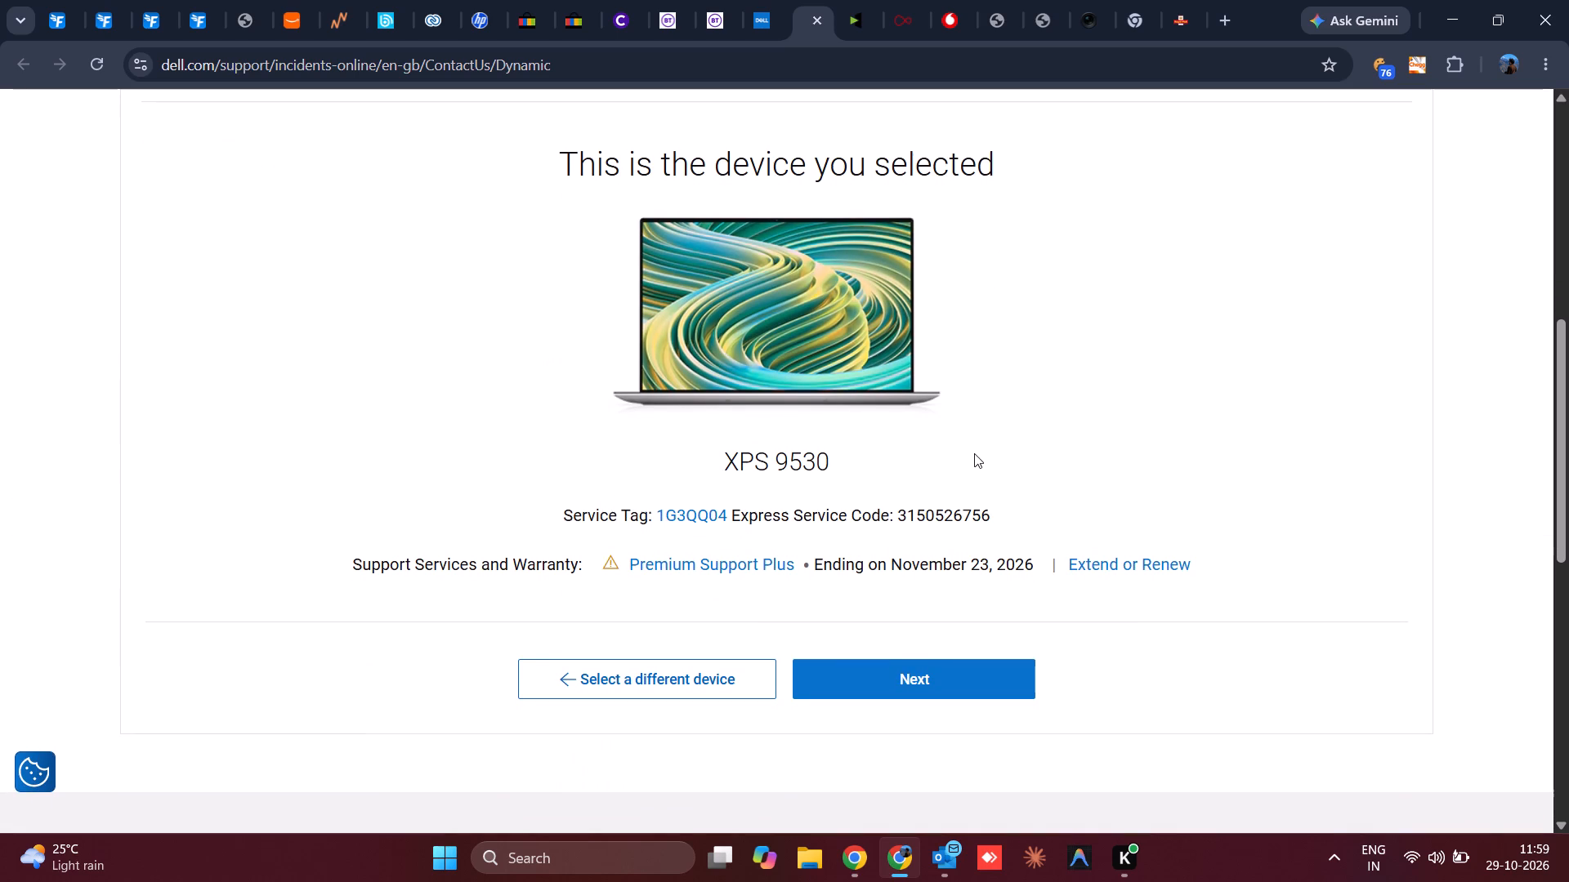
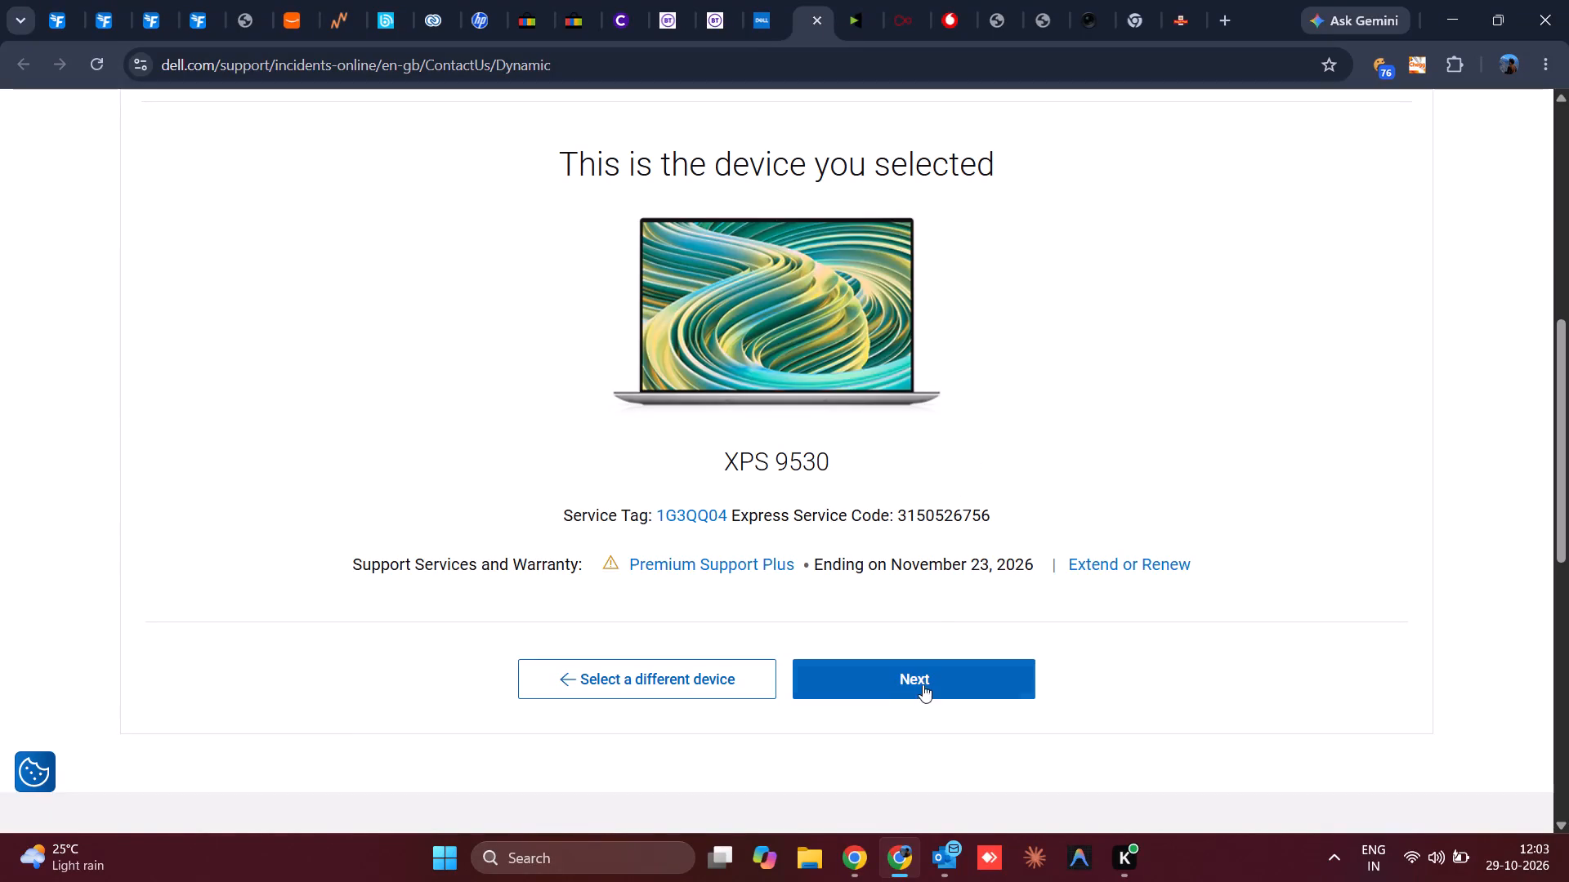
Accept the selected XPS 9530 and submit "No video or distorted video or laptop display" as the issue to reach the support options.
left_click(918, 679)
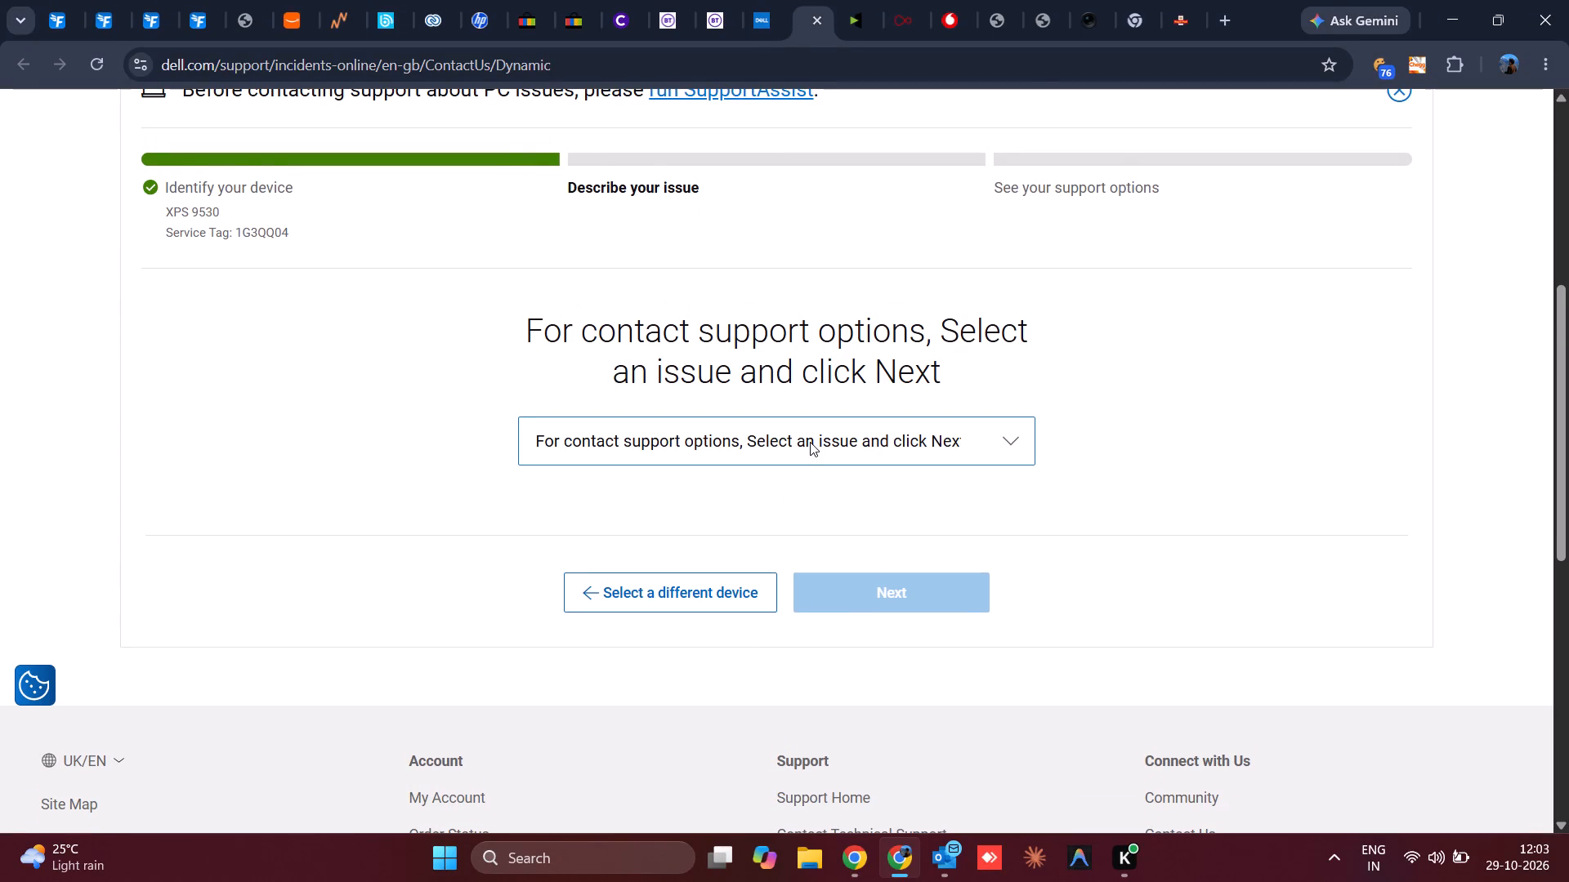
left_click(810, 442)
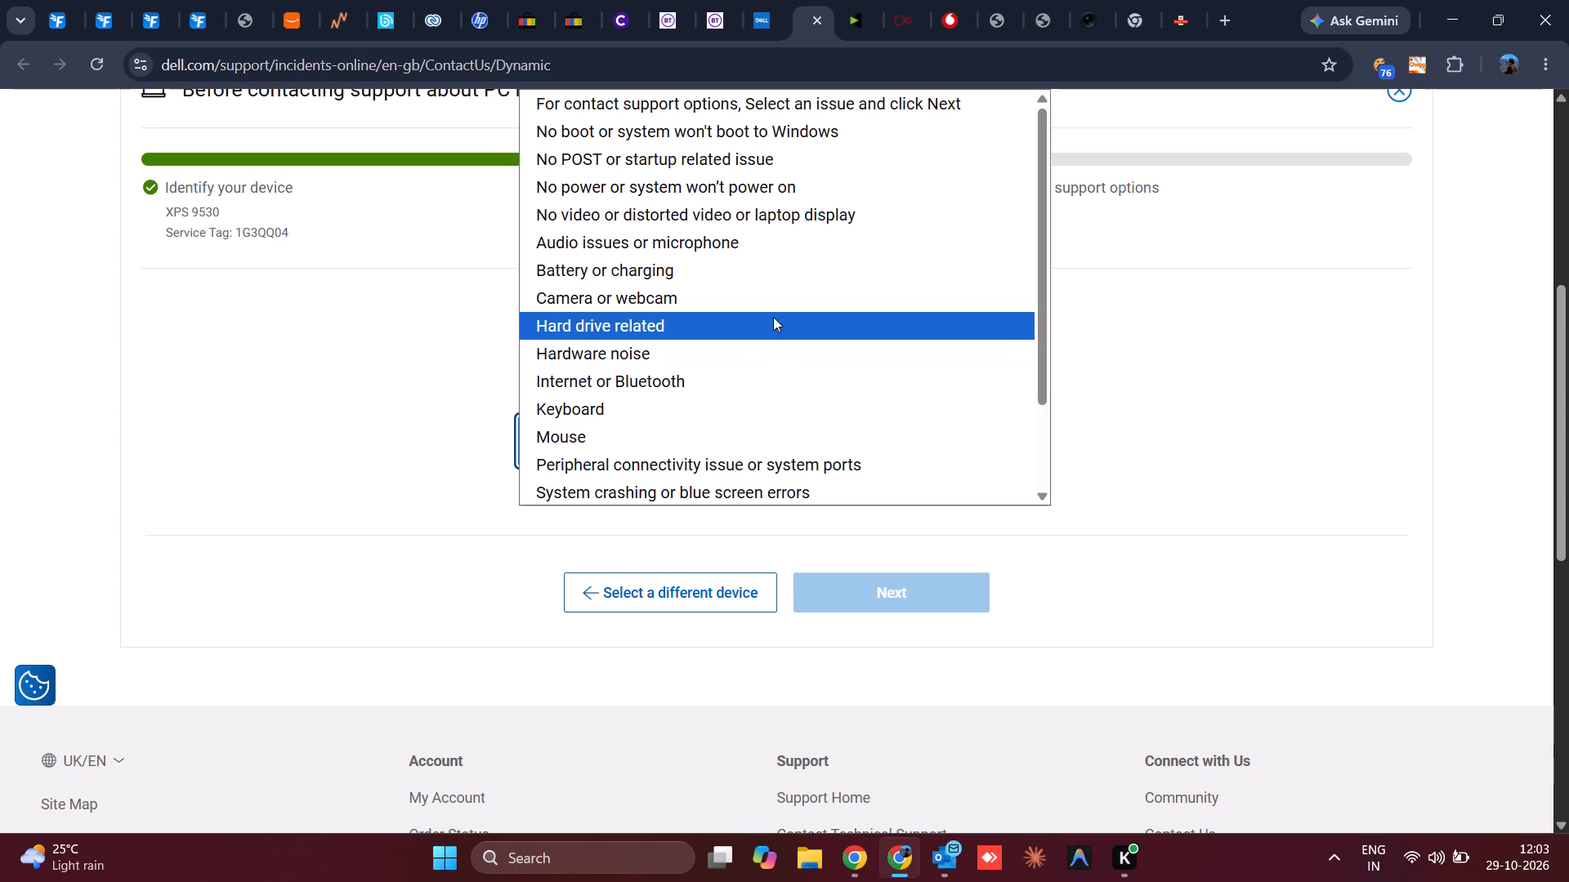
left_click(784, 218)
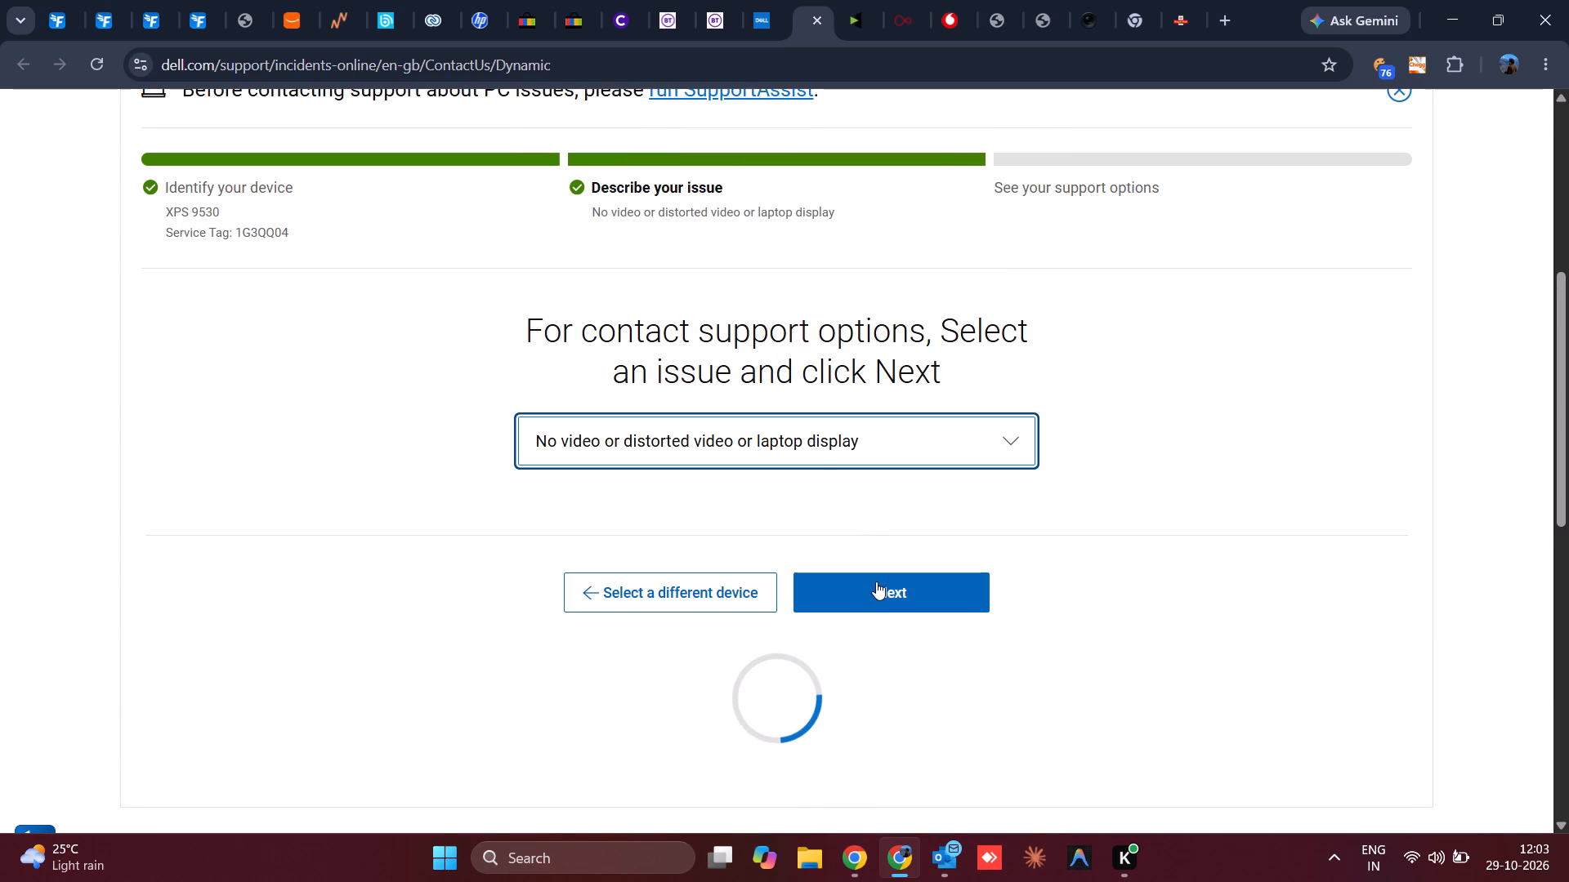
left_click(874, 598)
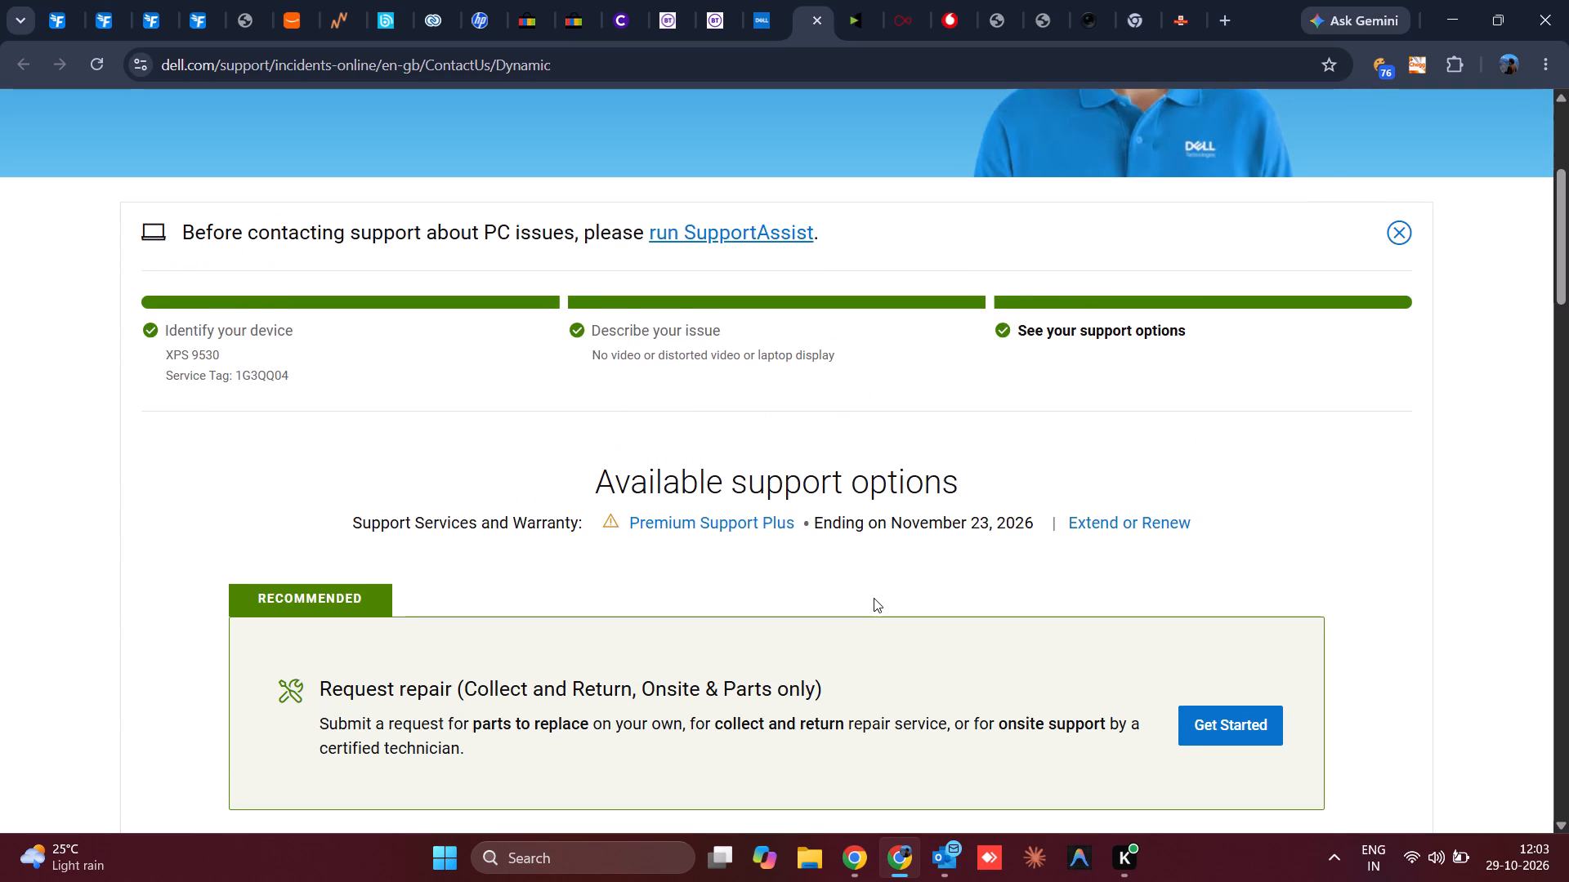
Start the recommended repair request (Collect and Return, Onsite & Parts only) from the available support options.
scroll(874, 598, "down", 2)
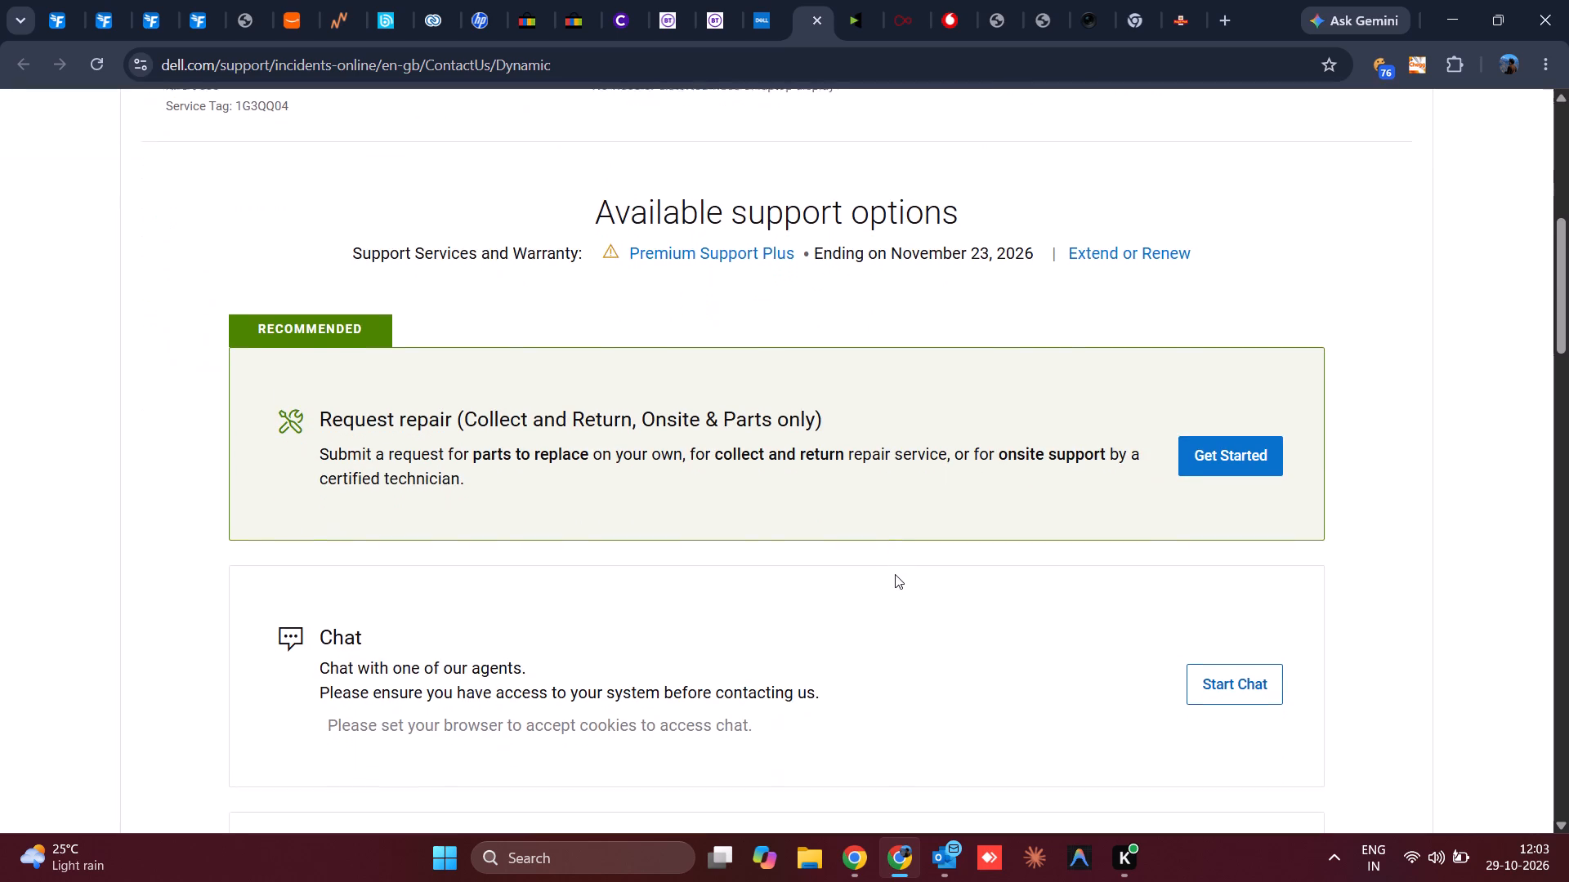
scroll(895, 574, "down", 2)
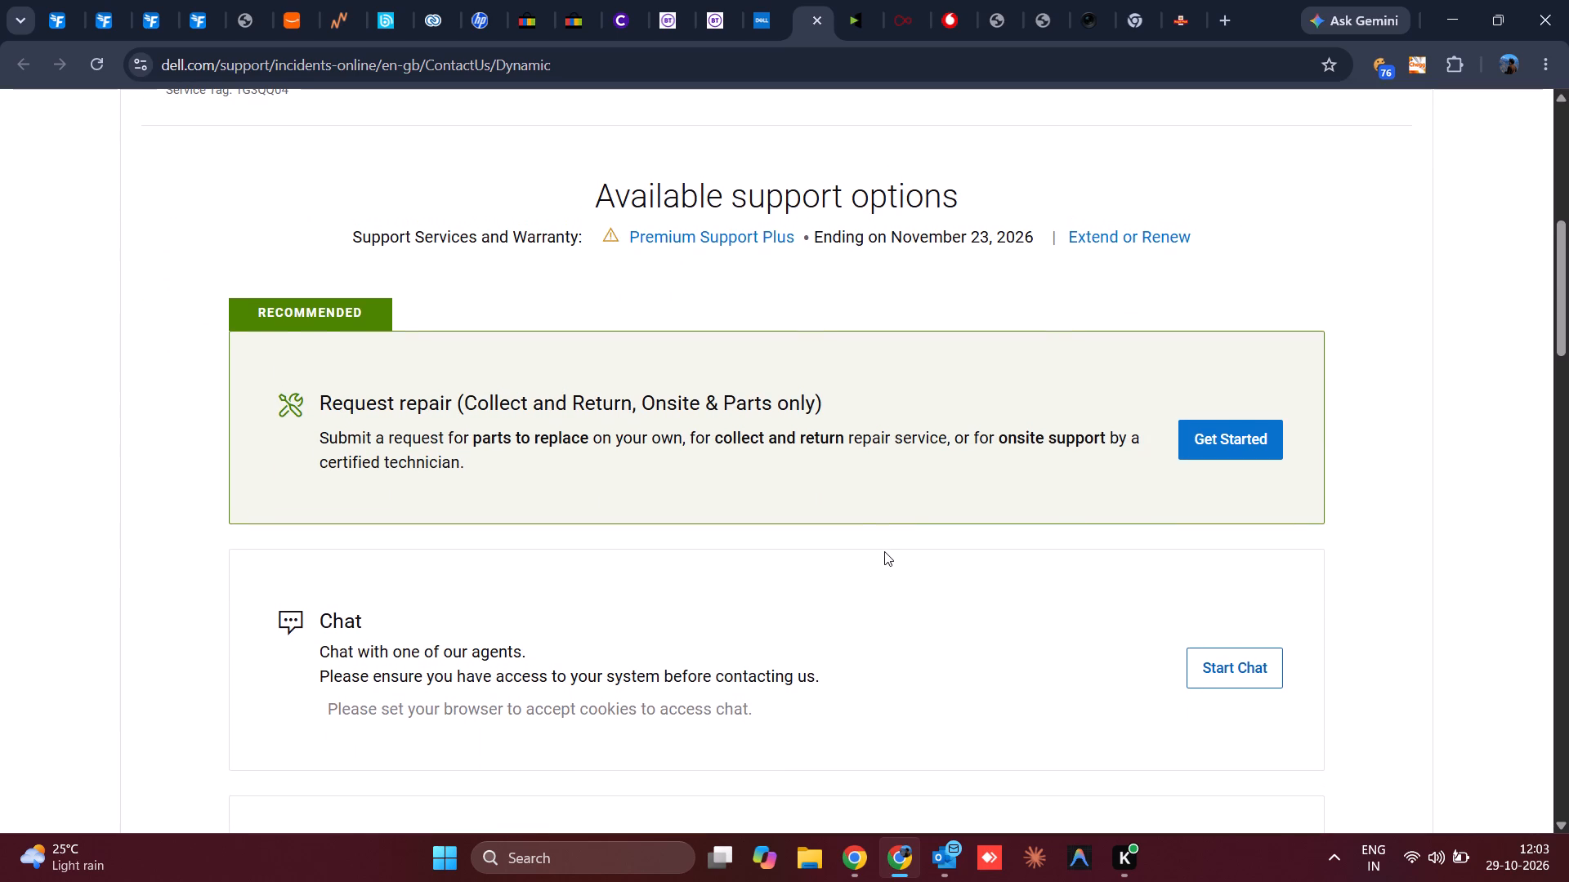
left_click(1218, 438)
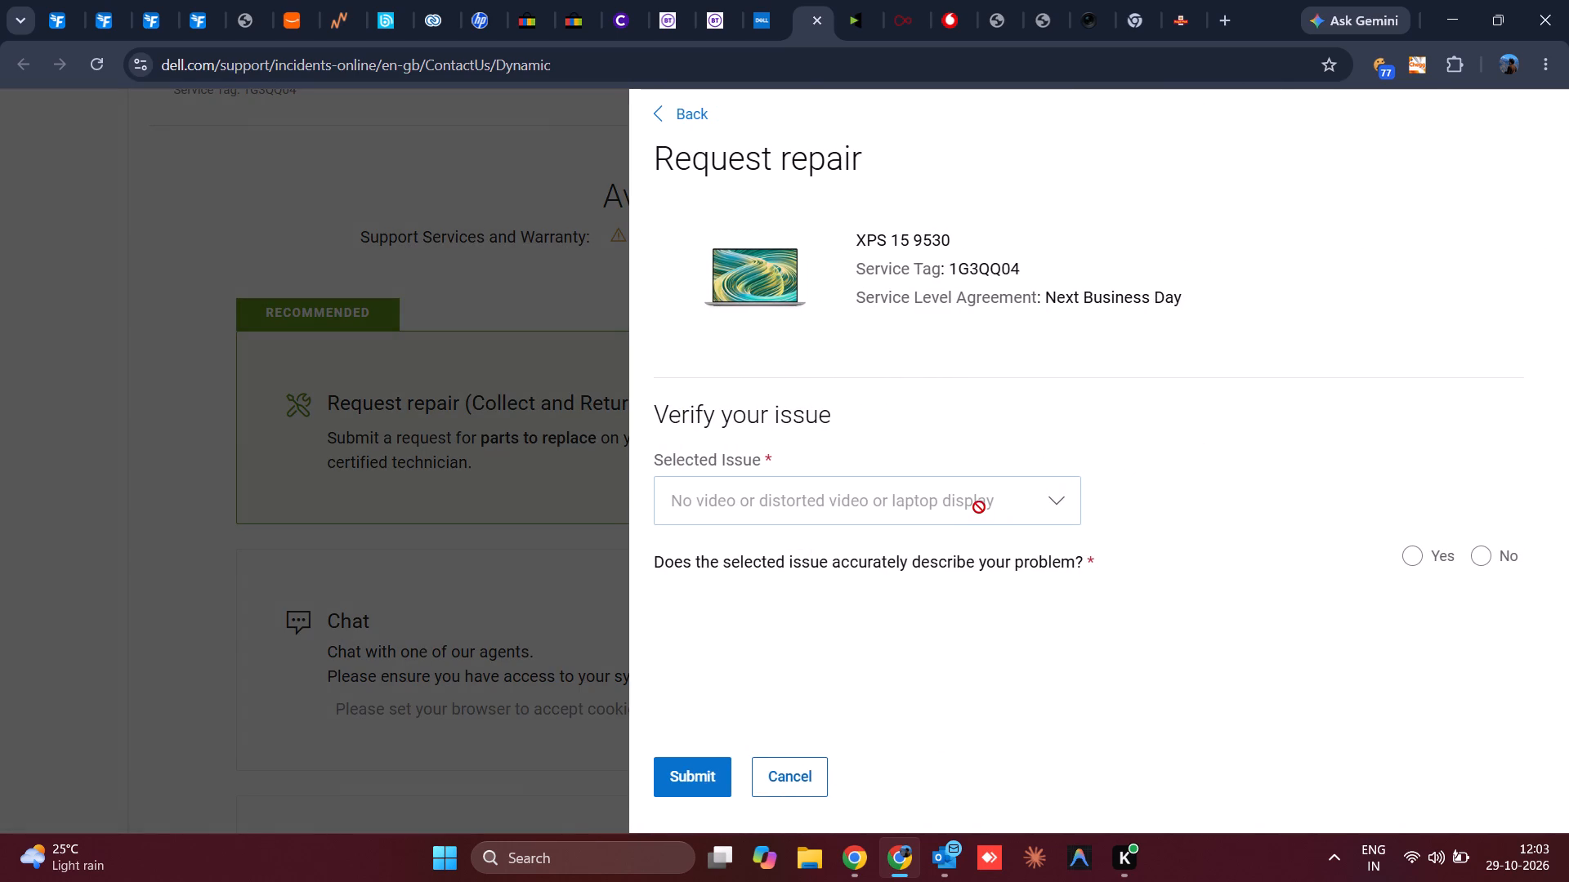
Answer Yes that the selected issue accurately describes the problem, and go to the request's Customer information section.
left_click(979, 507)
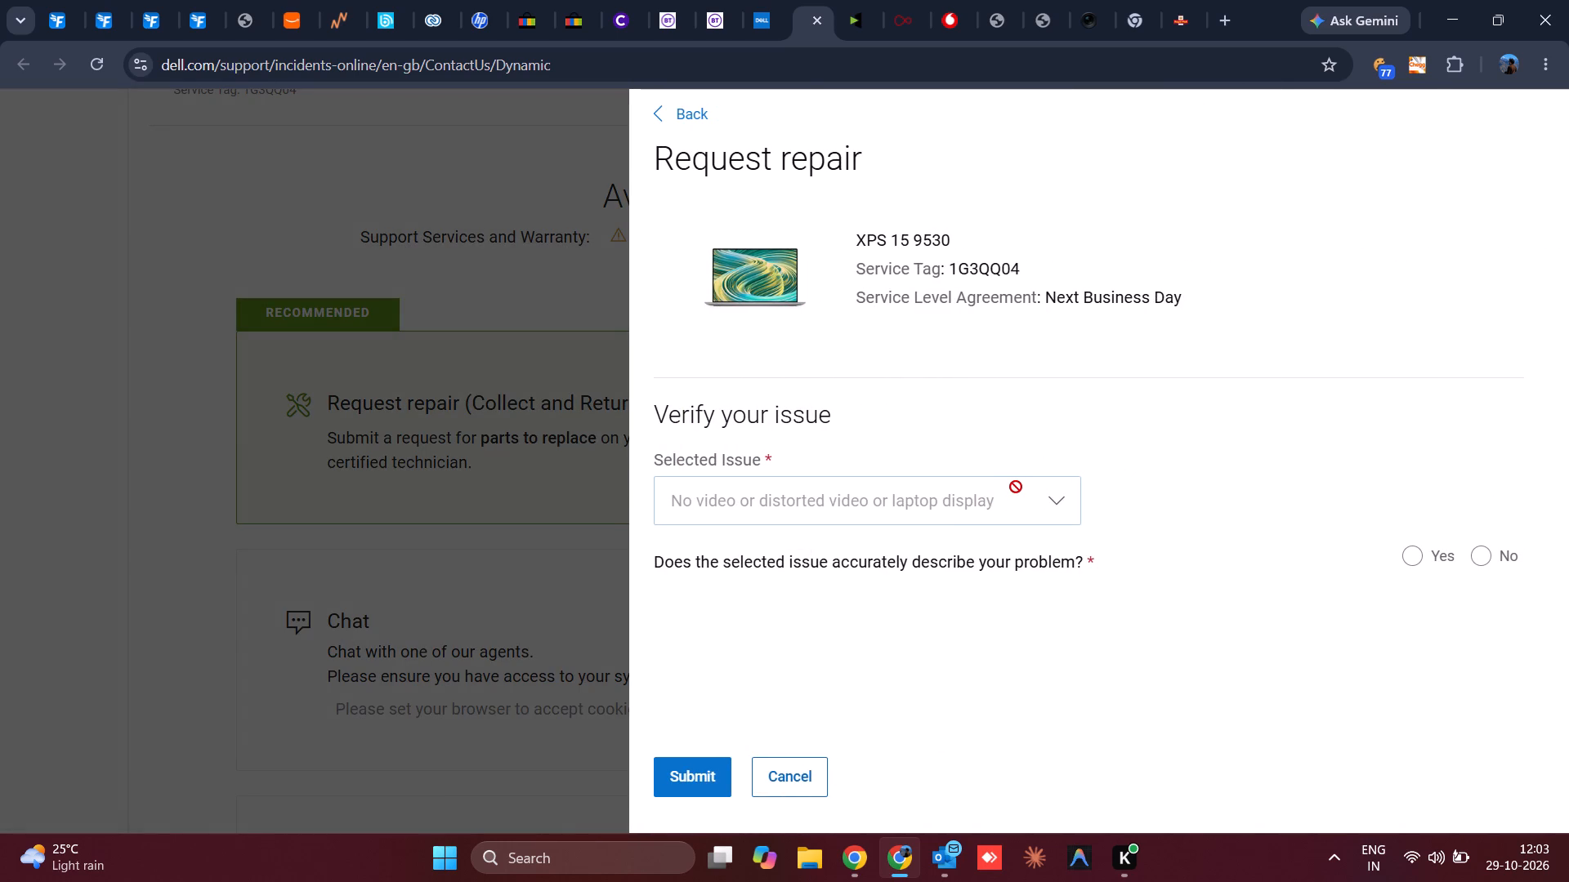
left_click(1016, 487)
left_click(1414, 555)
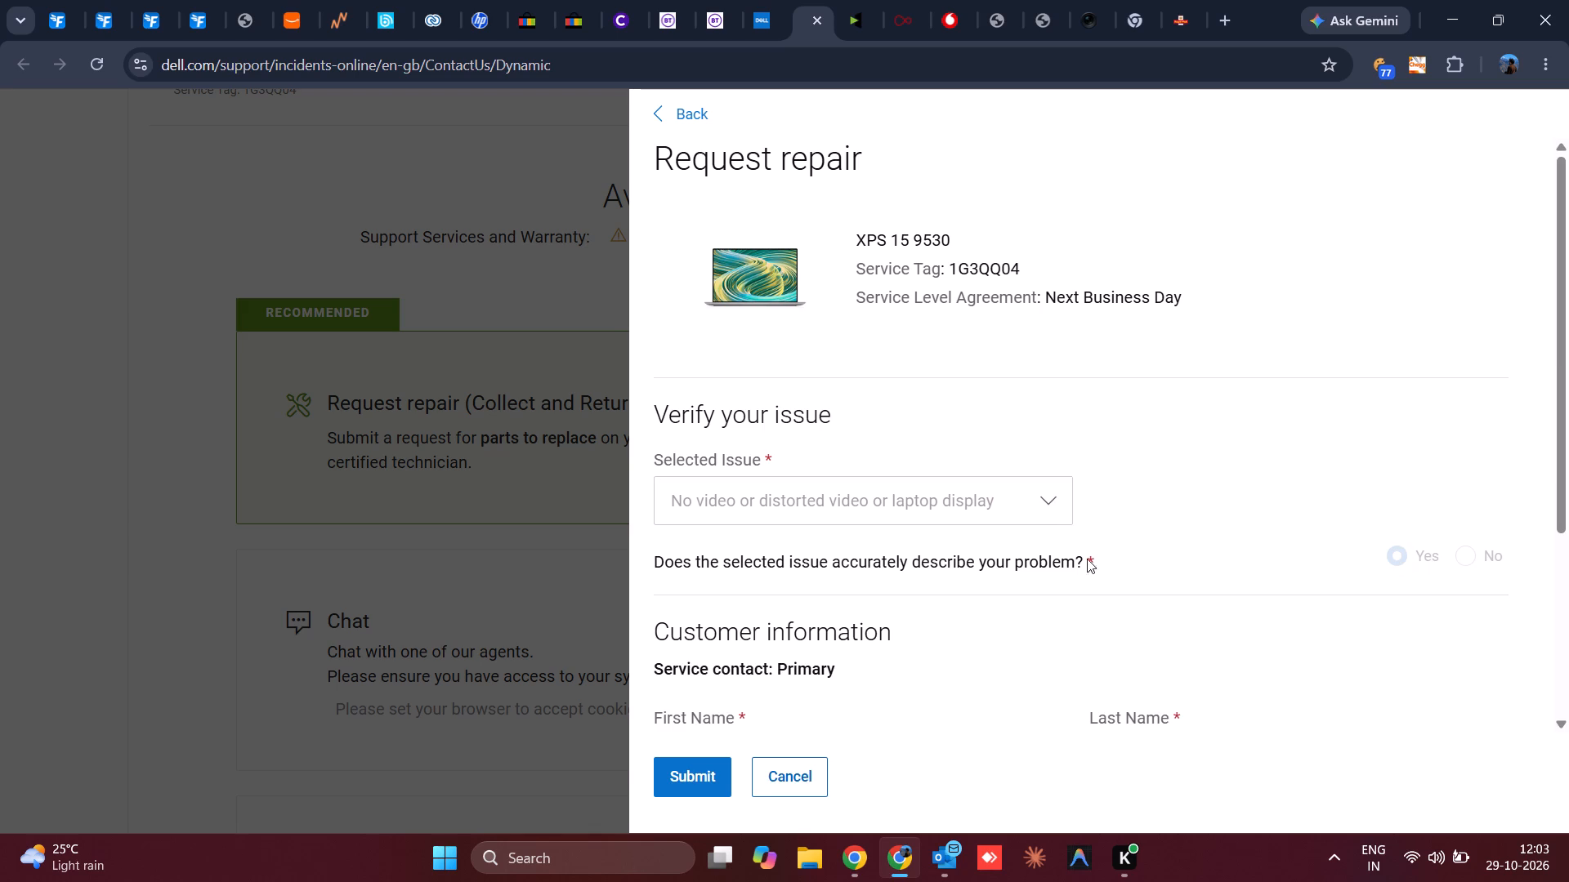
scroll(959, 518, "down", 1)
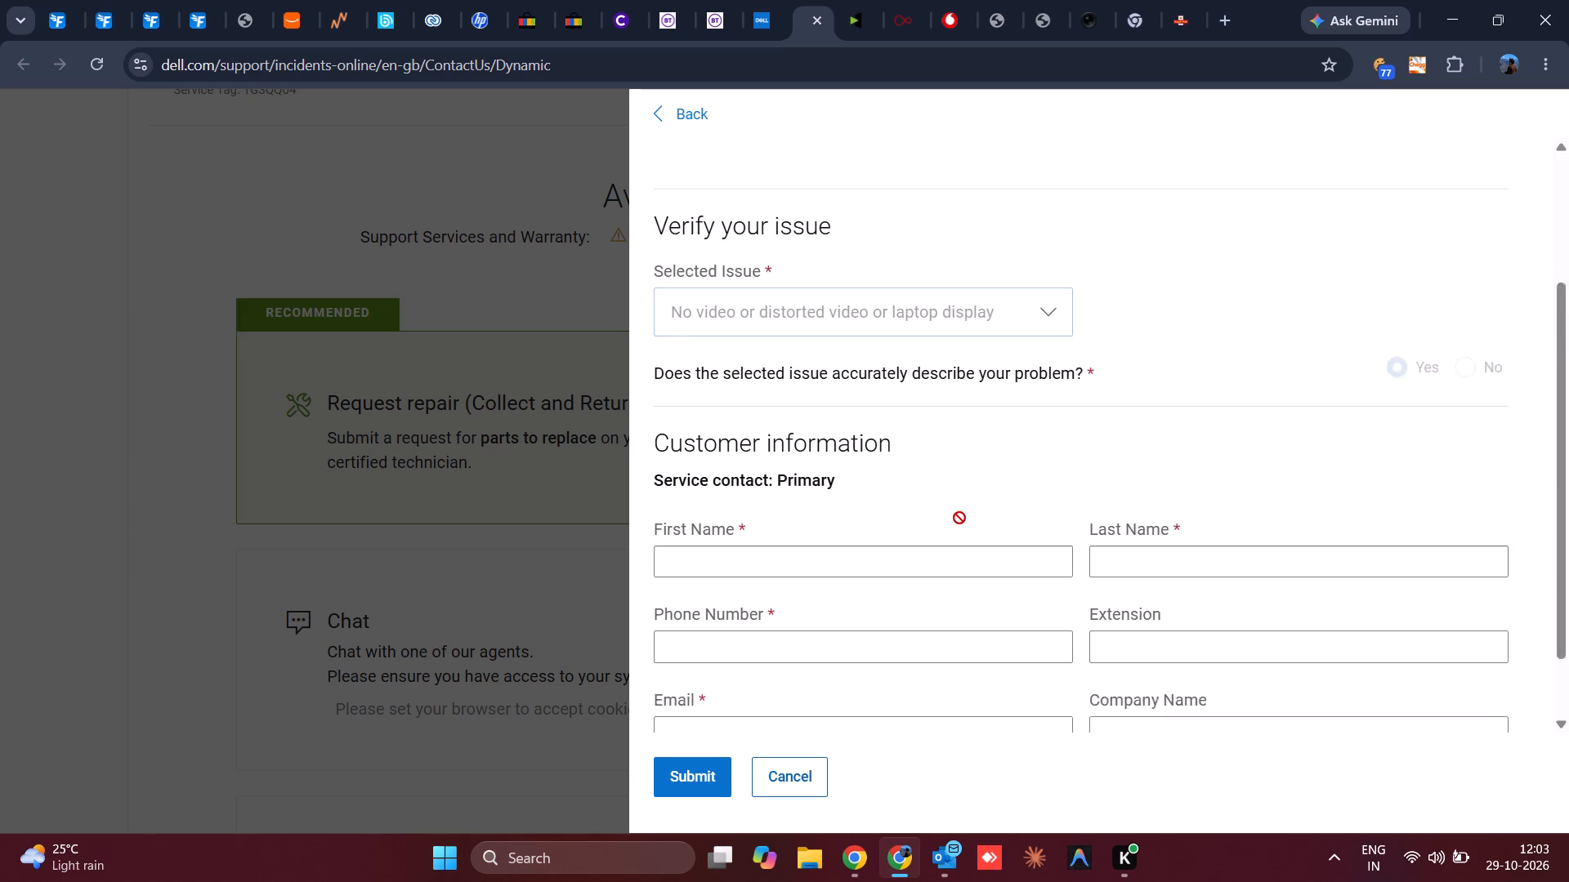
scroll(959, 518, "down", 3)
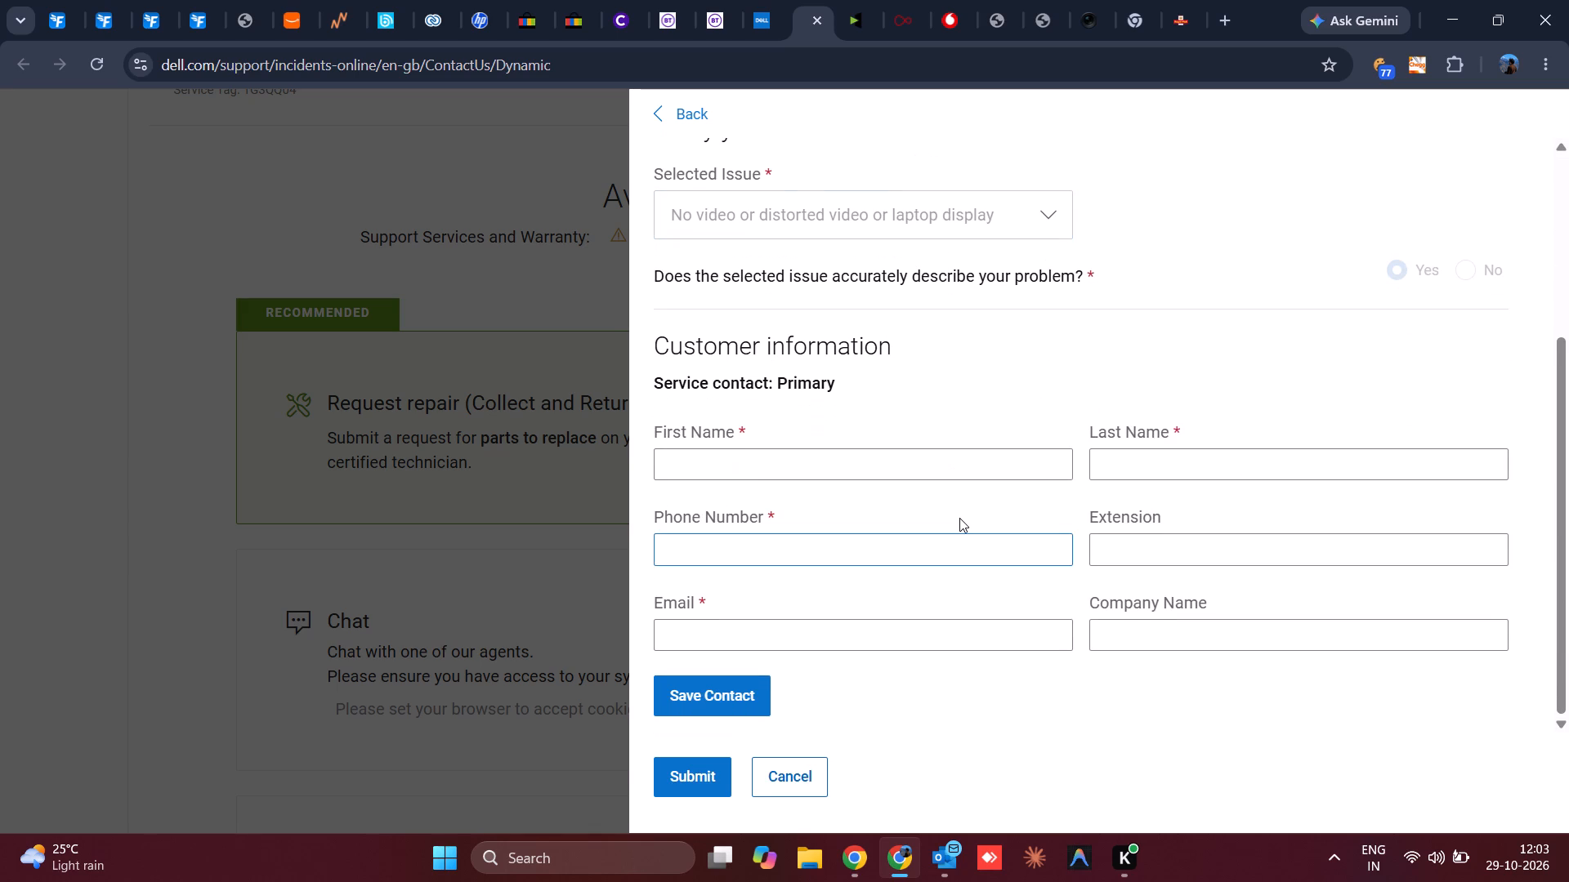
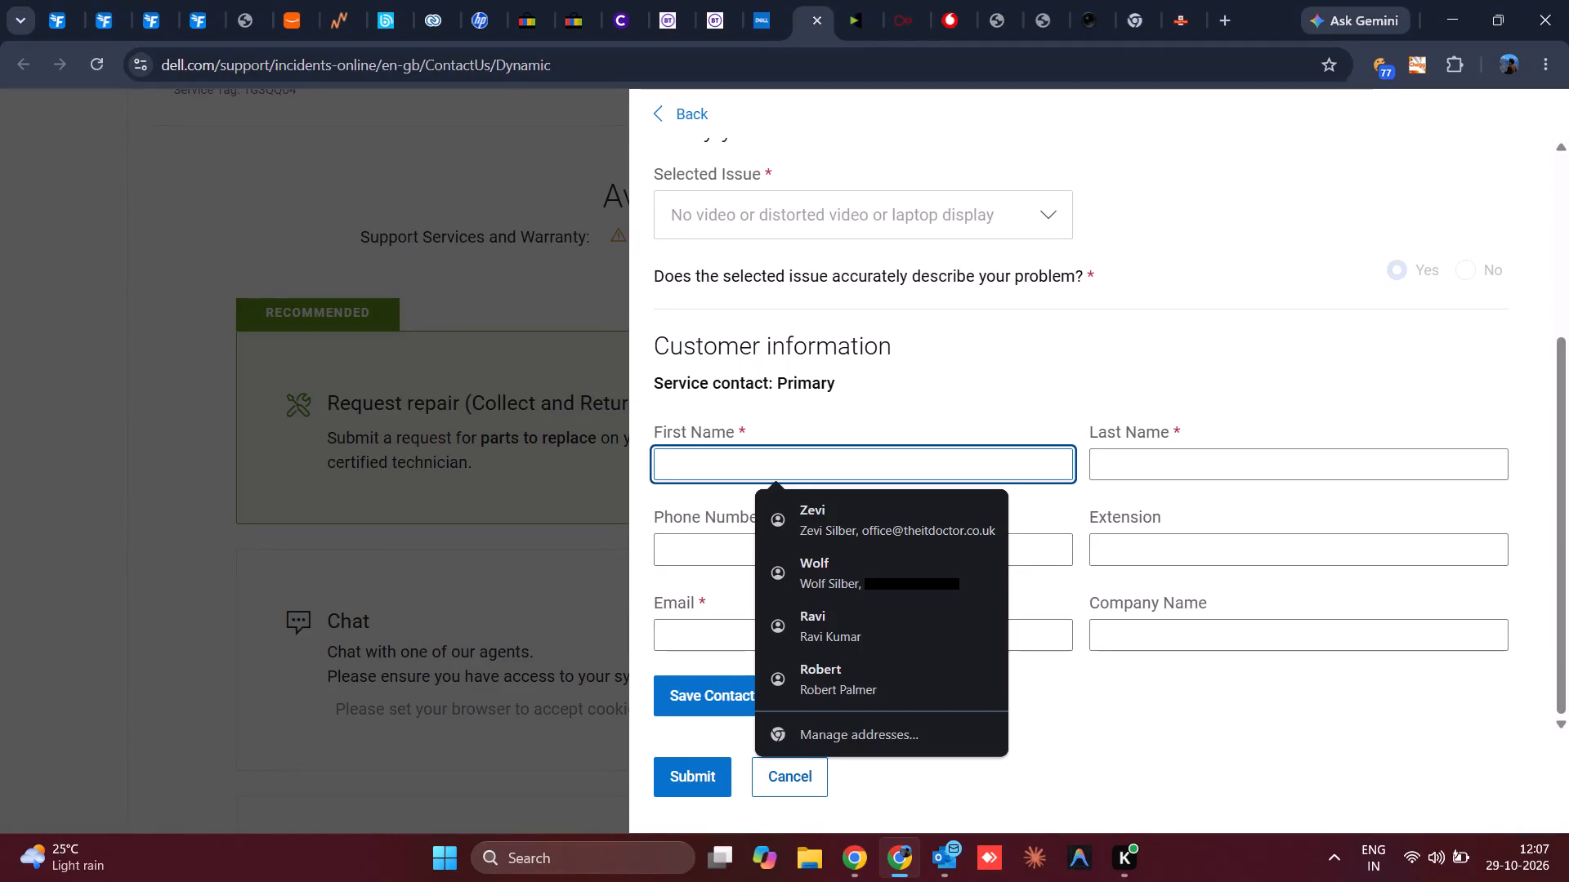
Fill in the primary service contact's name, phone number and email, using the saved details for The ITDOCTOR UK Limited as the company.
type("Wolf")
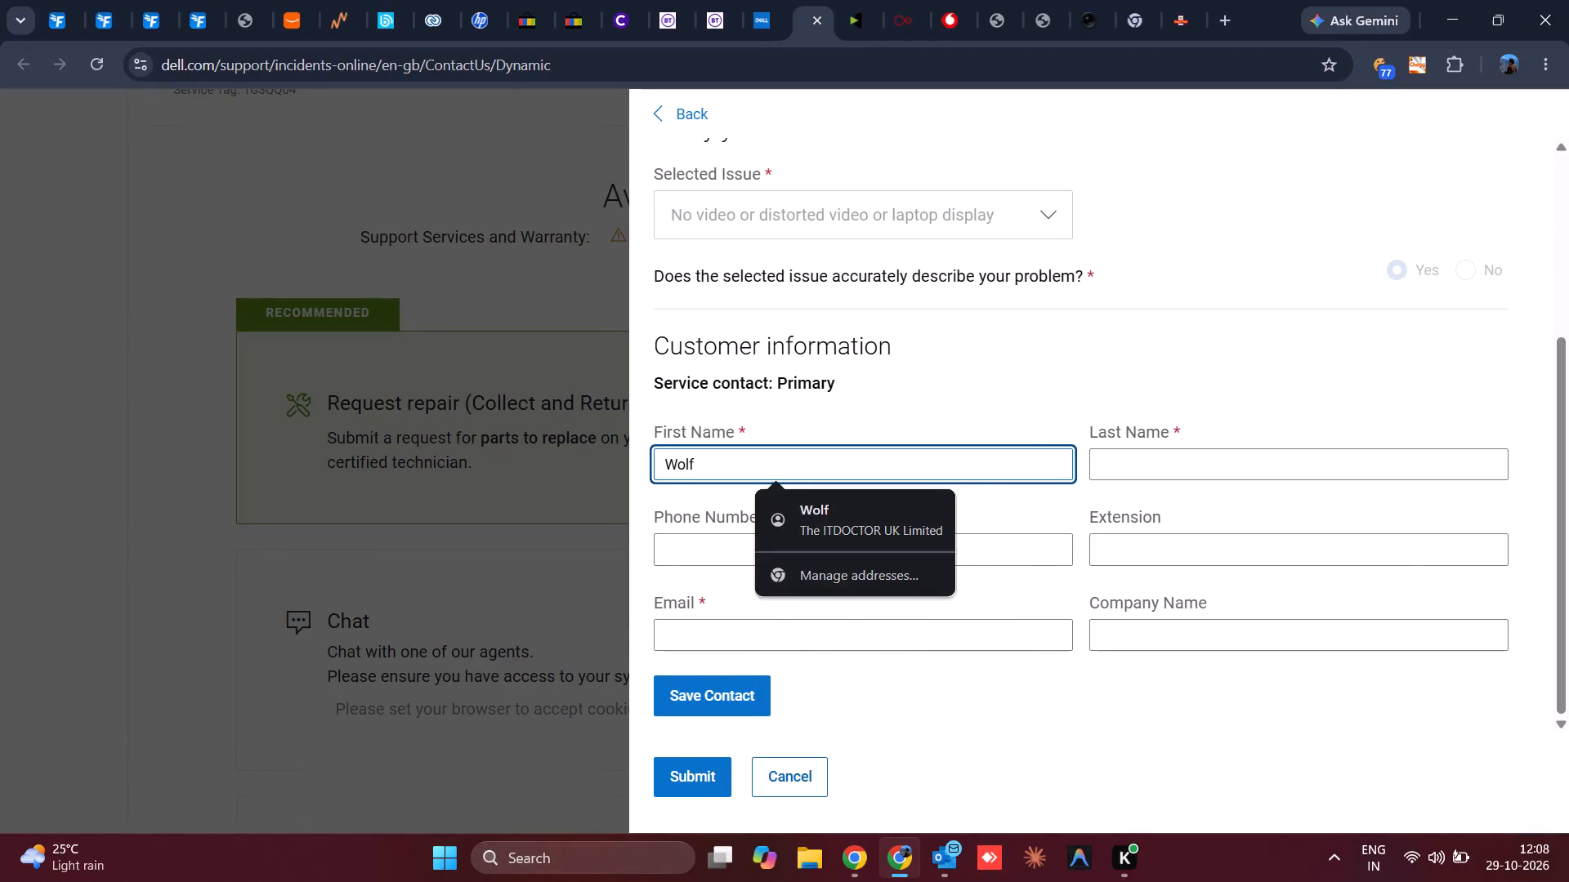
left_click(1151, 474)
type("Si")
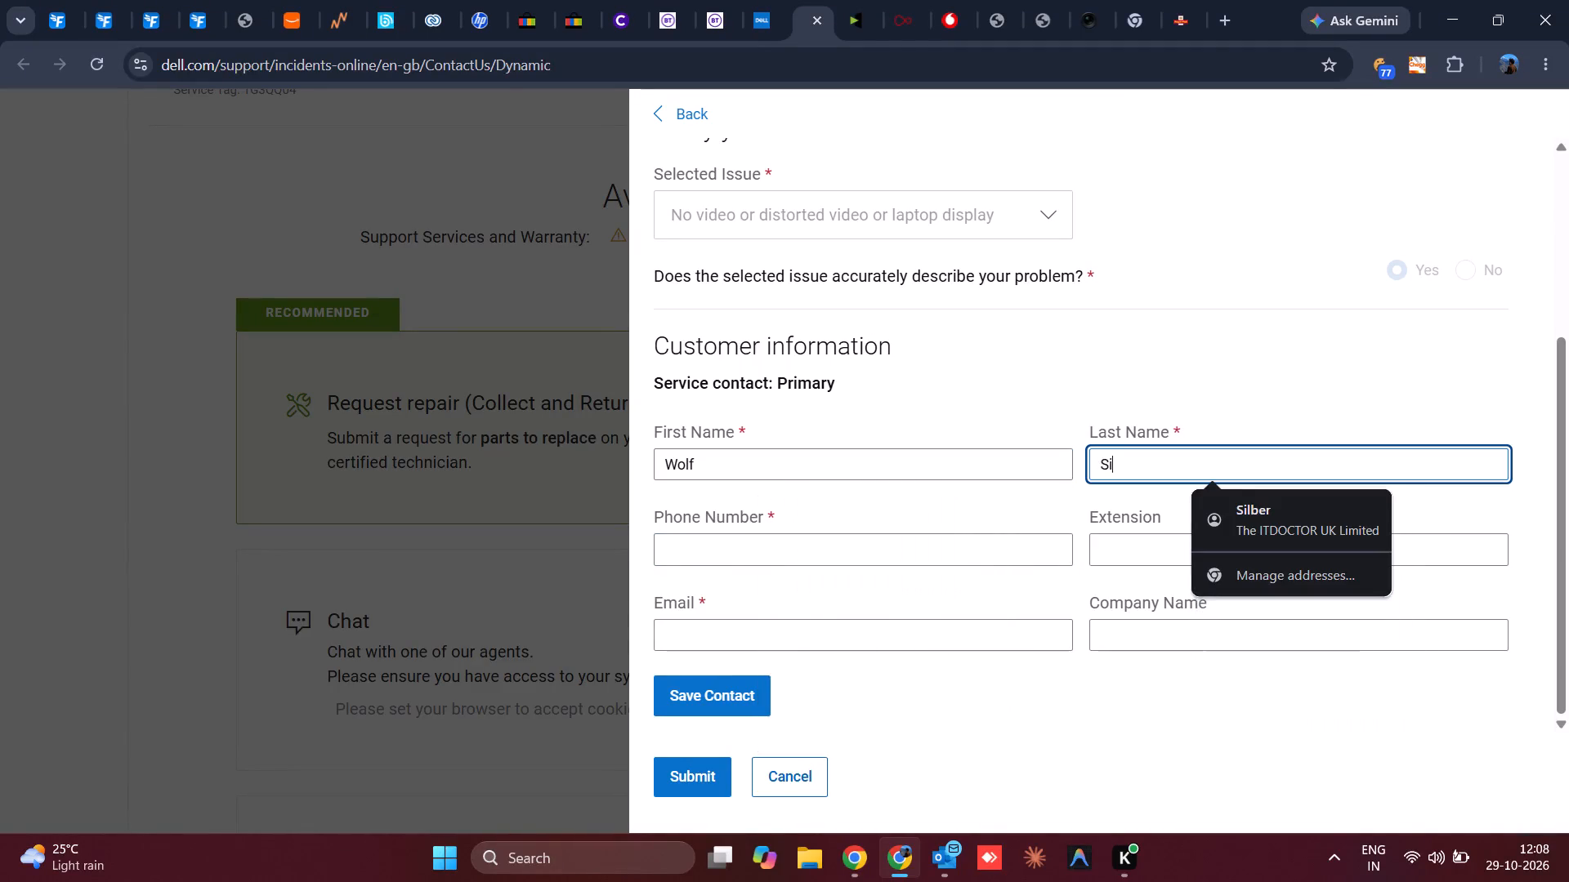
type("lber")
left_click(788, 549)
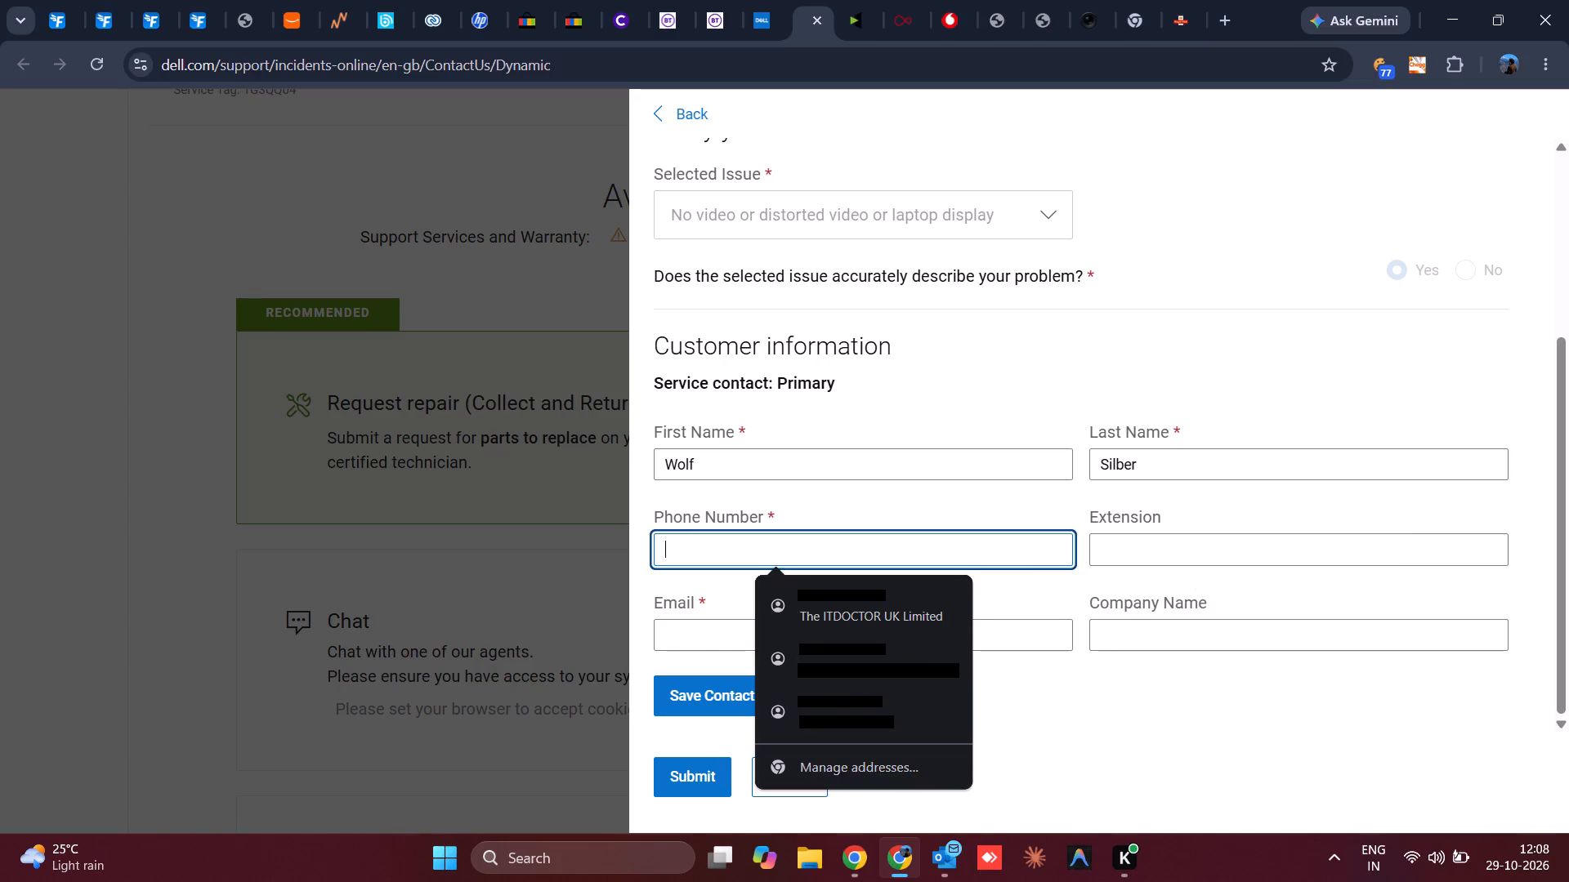
left_click(846, 598)
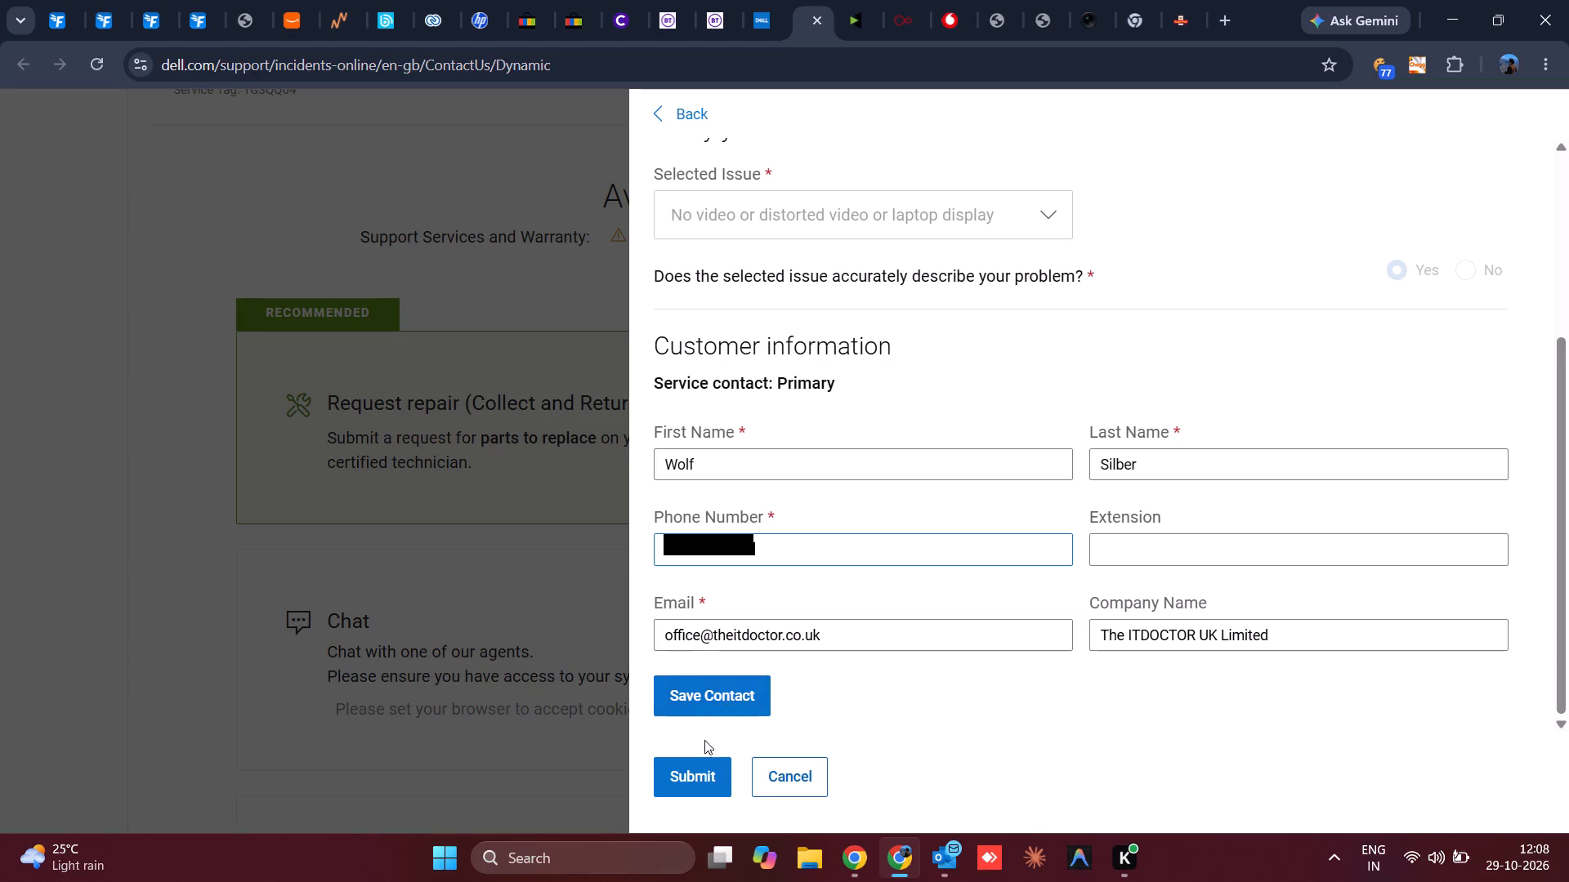
Save the primary service contact and go to the Service Address fields of the repair request.
left_click(688, 774)
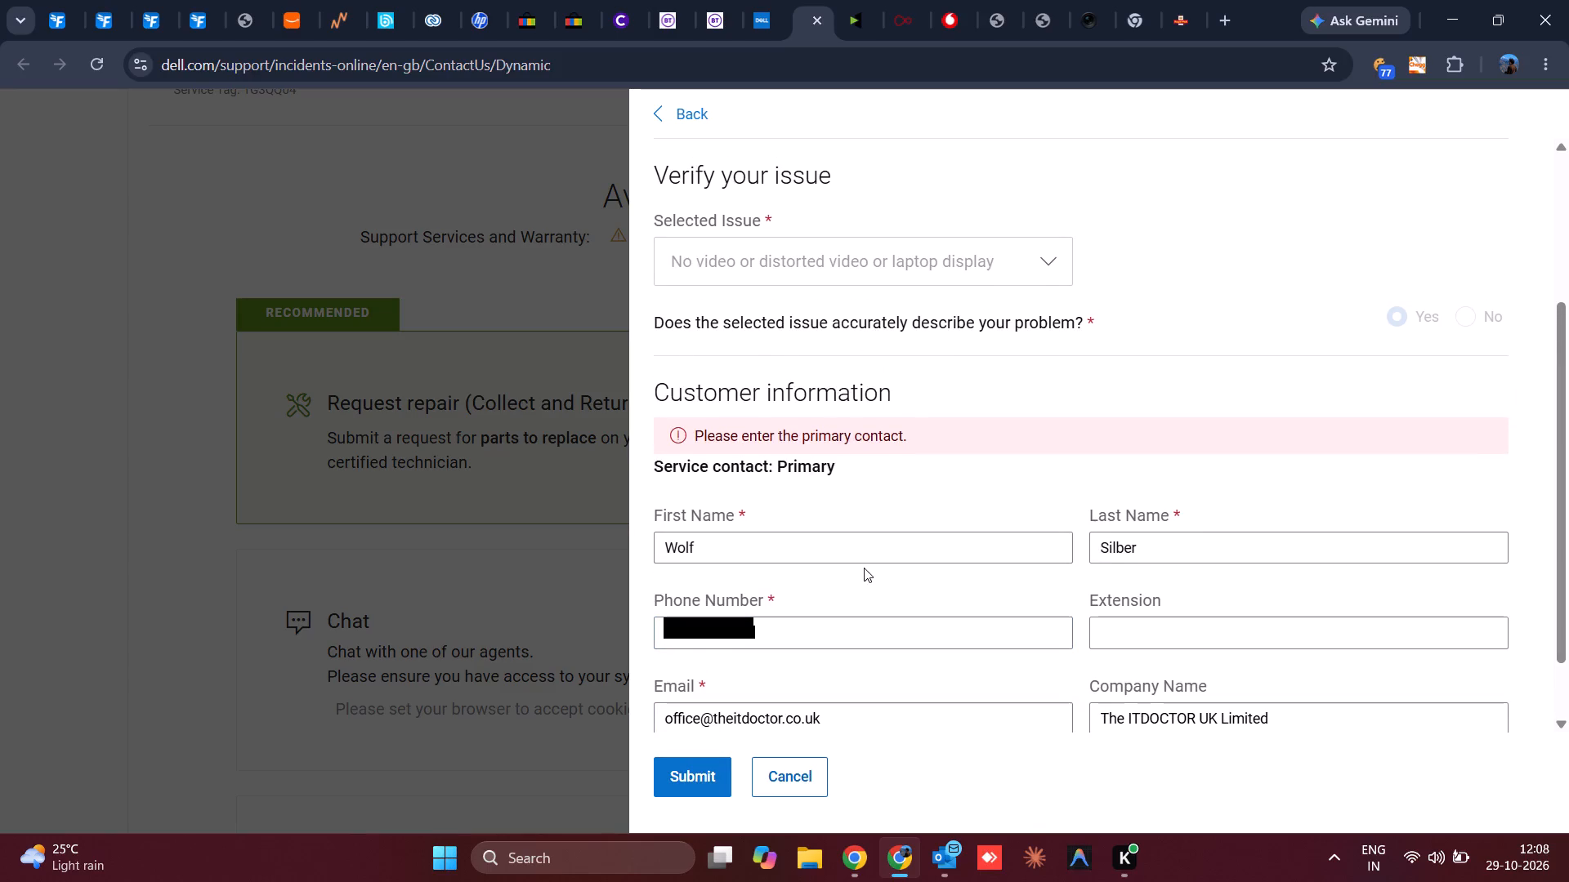
scroll(893, 557, "down", 2)
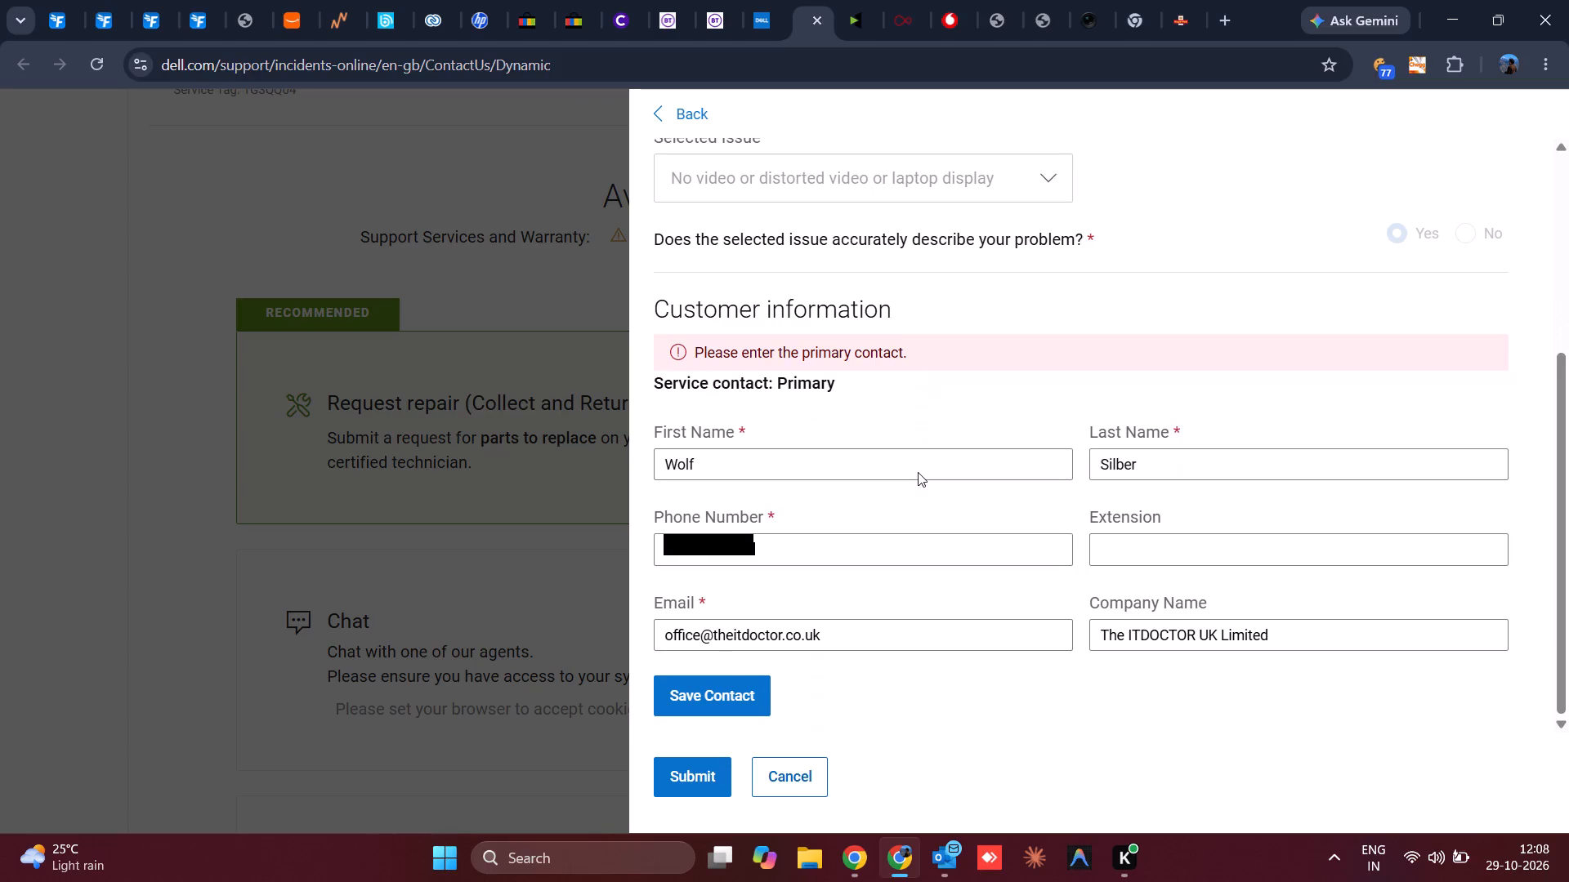
left_click(726, 692)
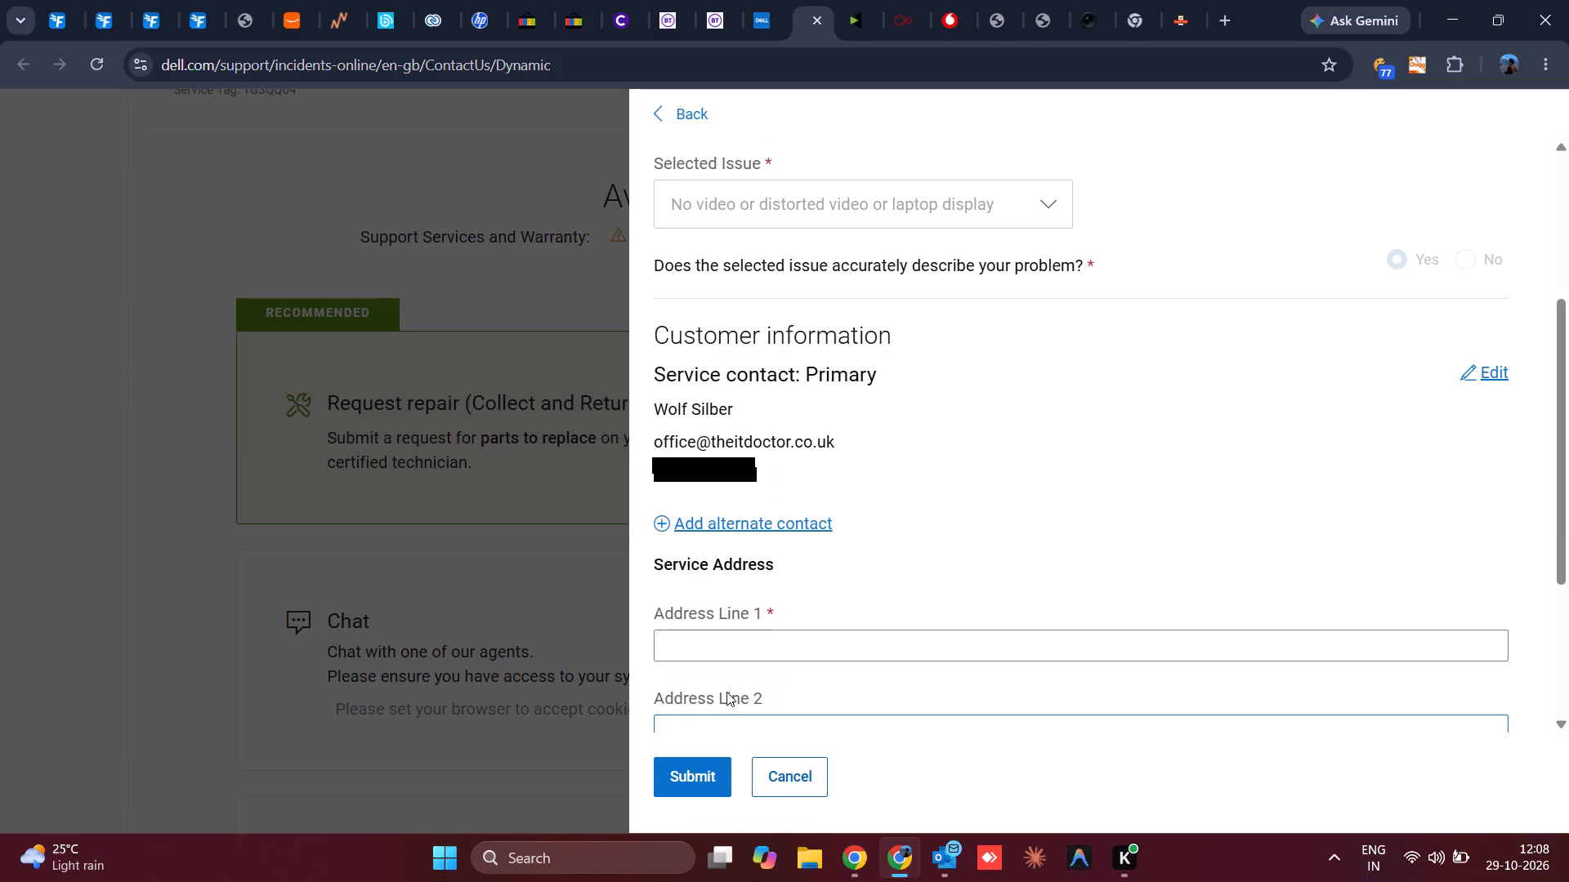
scroll(835, 624, "down", 3)
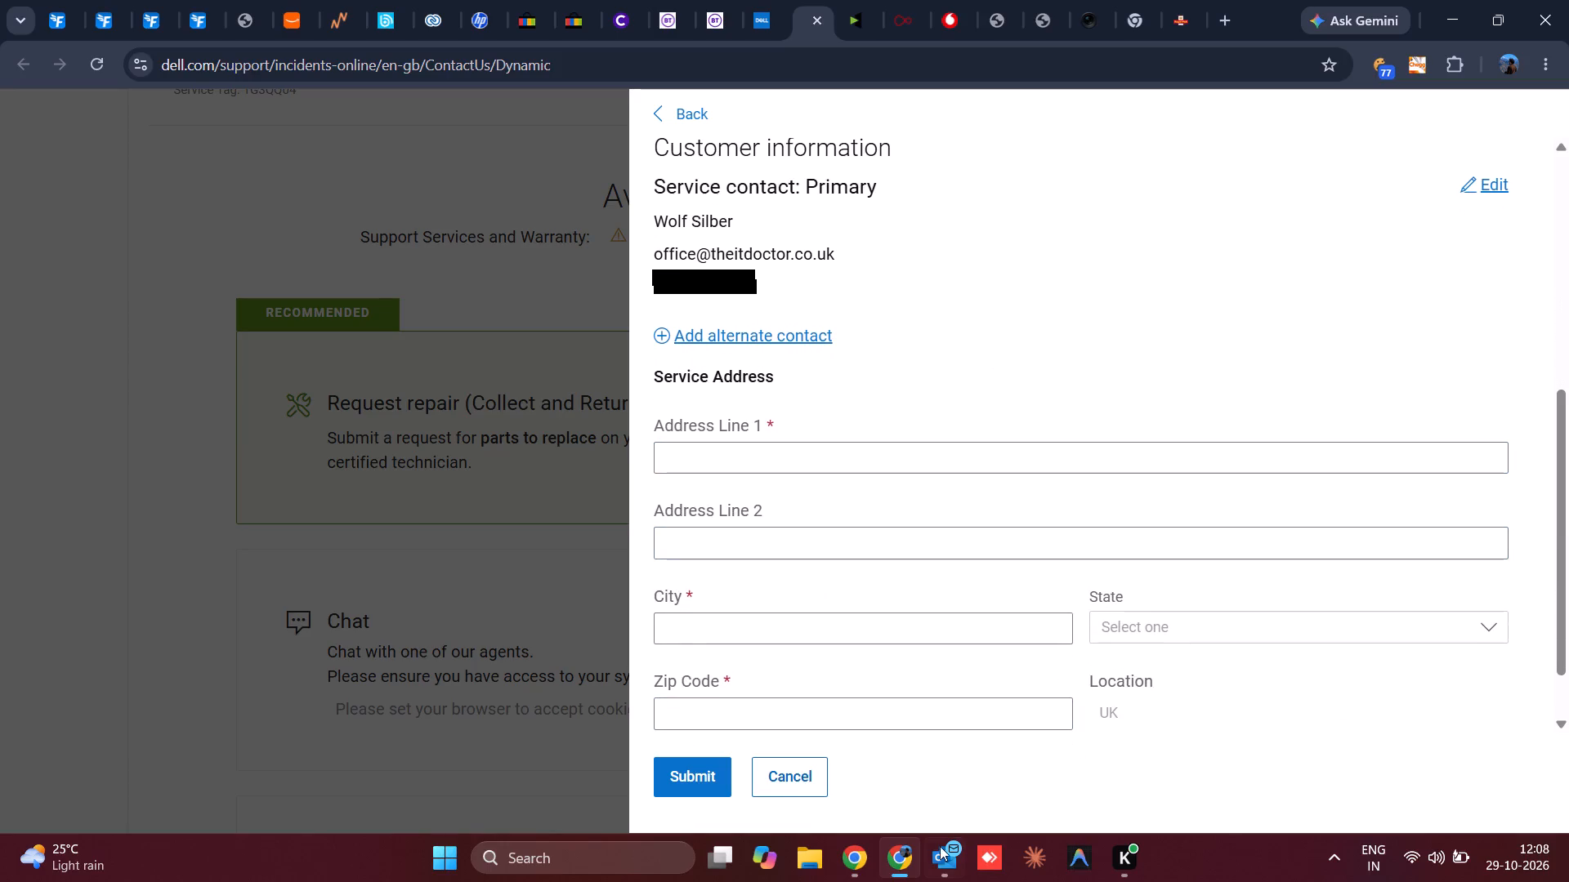
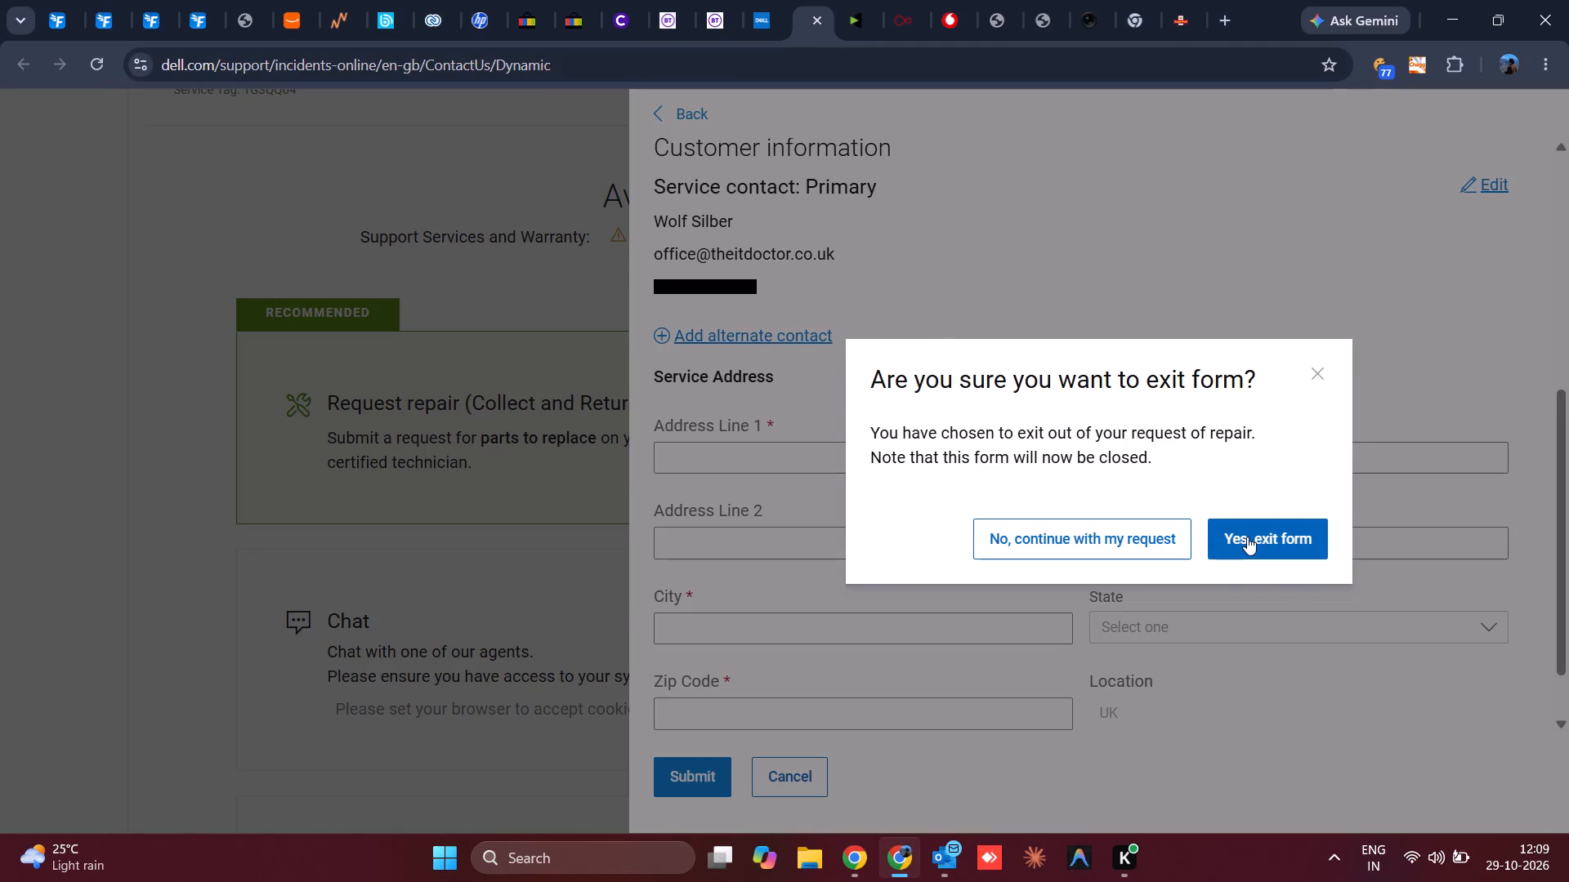
Confirm exiting the repair request form without submitting it, and return to the available support options.
left_click(1247, 537)
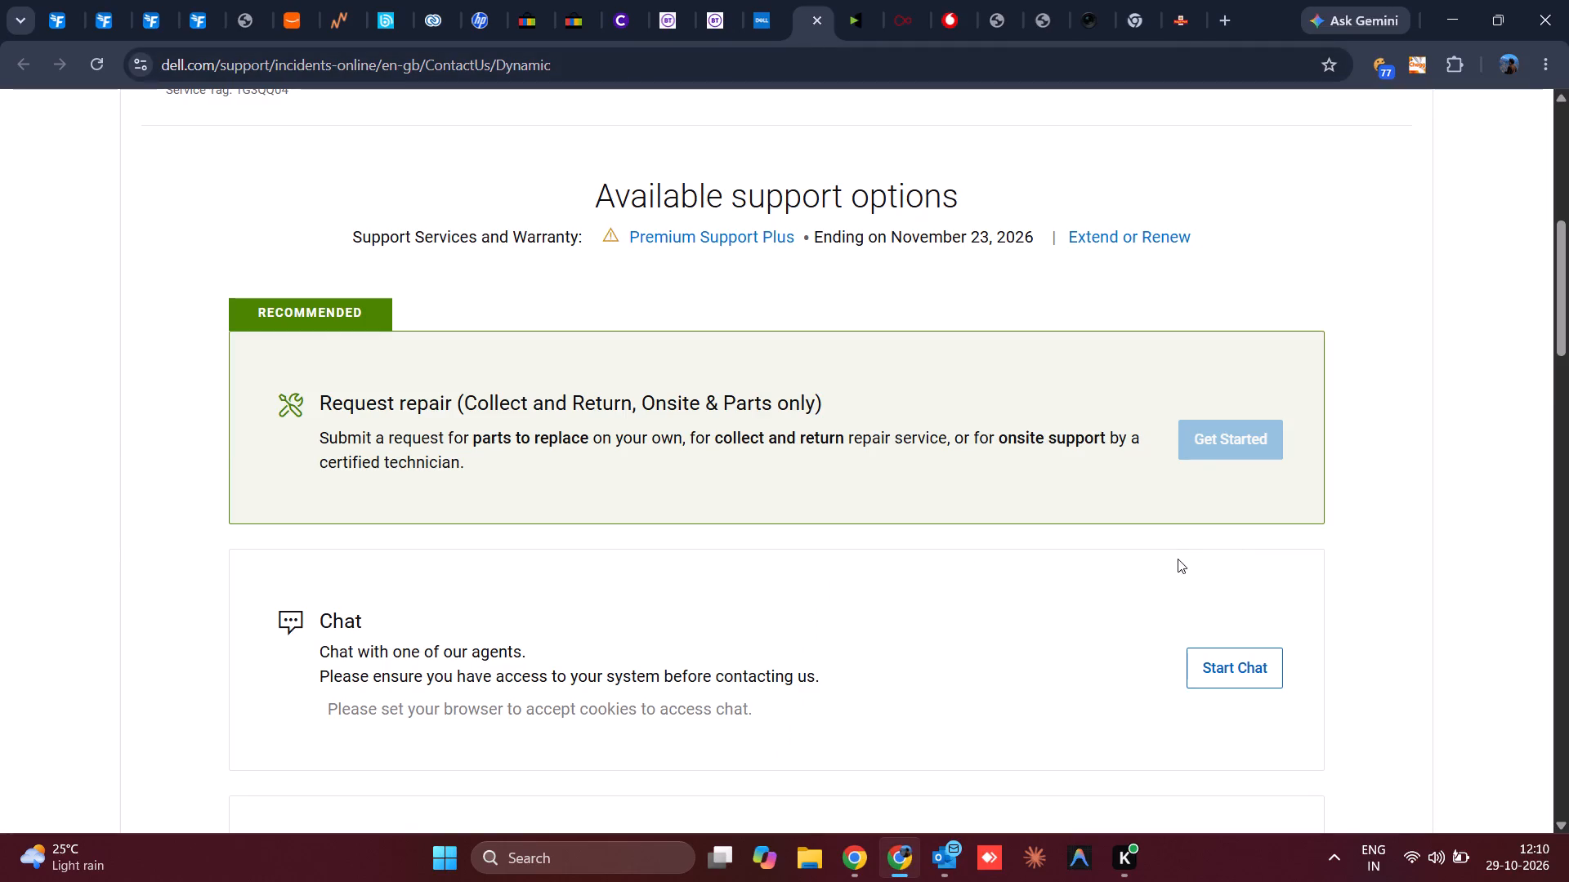
scroll(1048, 470, "up", 2)
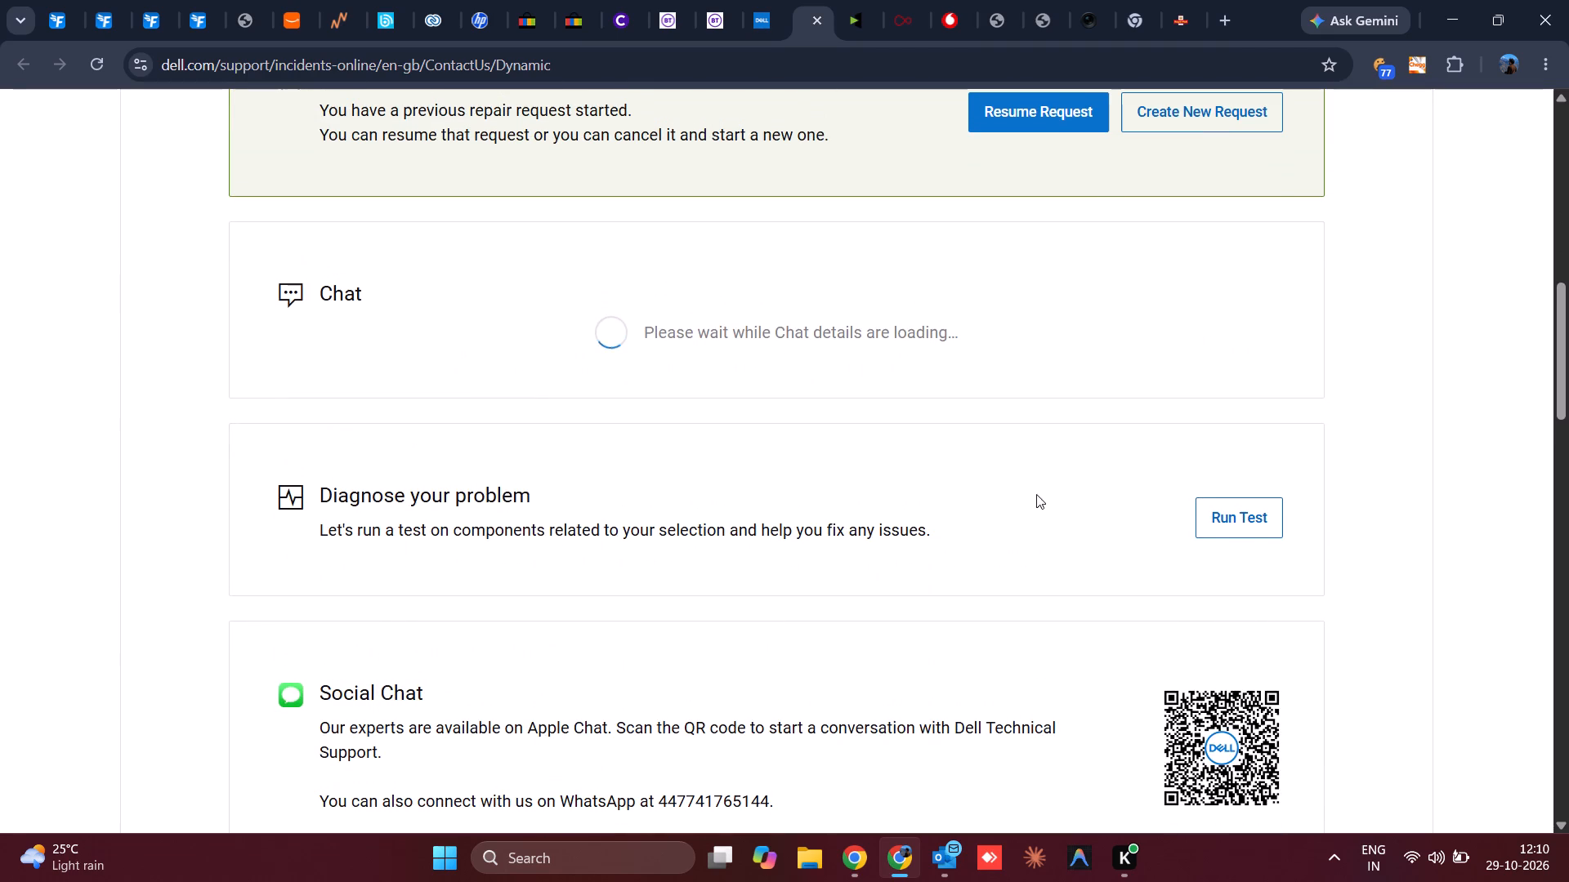
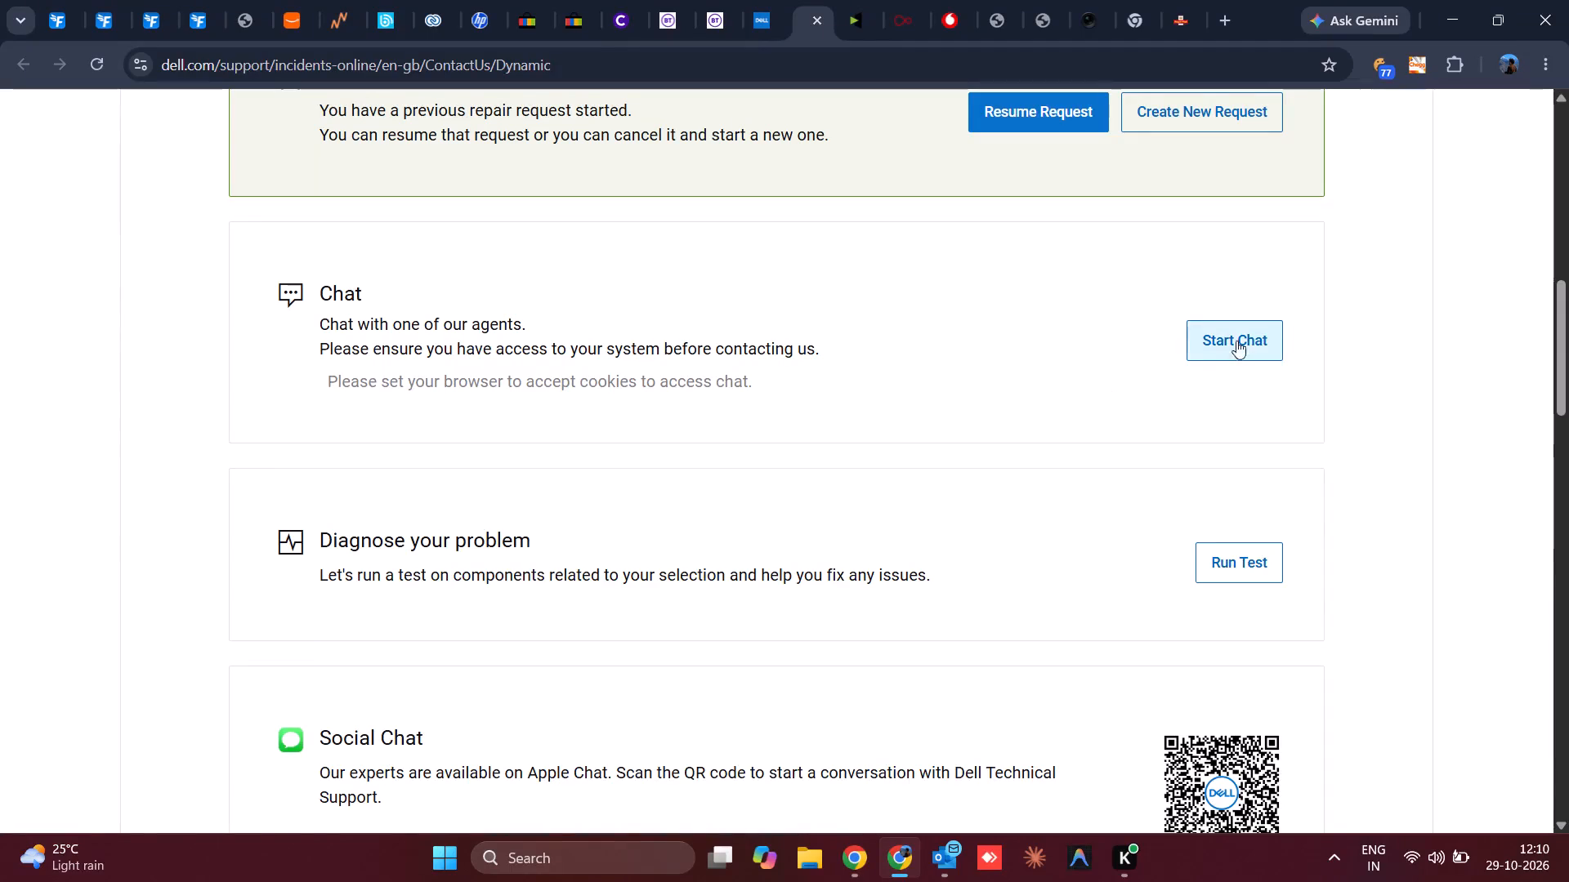
Open the support agent chat form and fill in the contact details using the first saved autofill profile.
left_click(1216, 346)
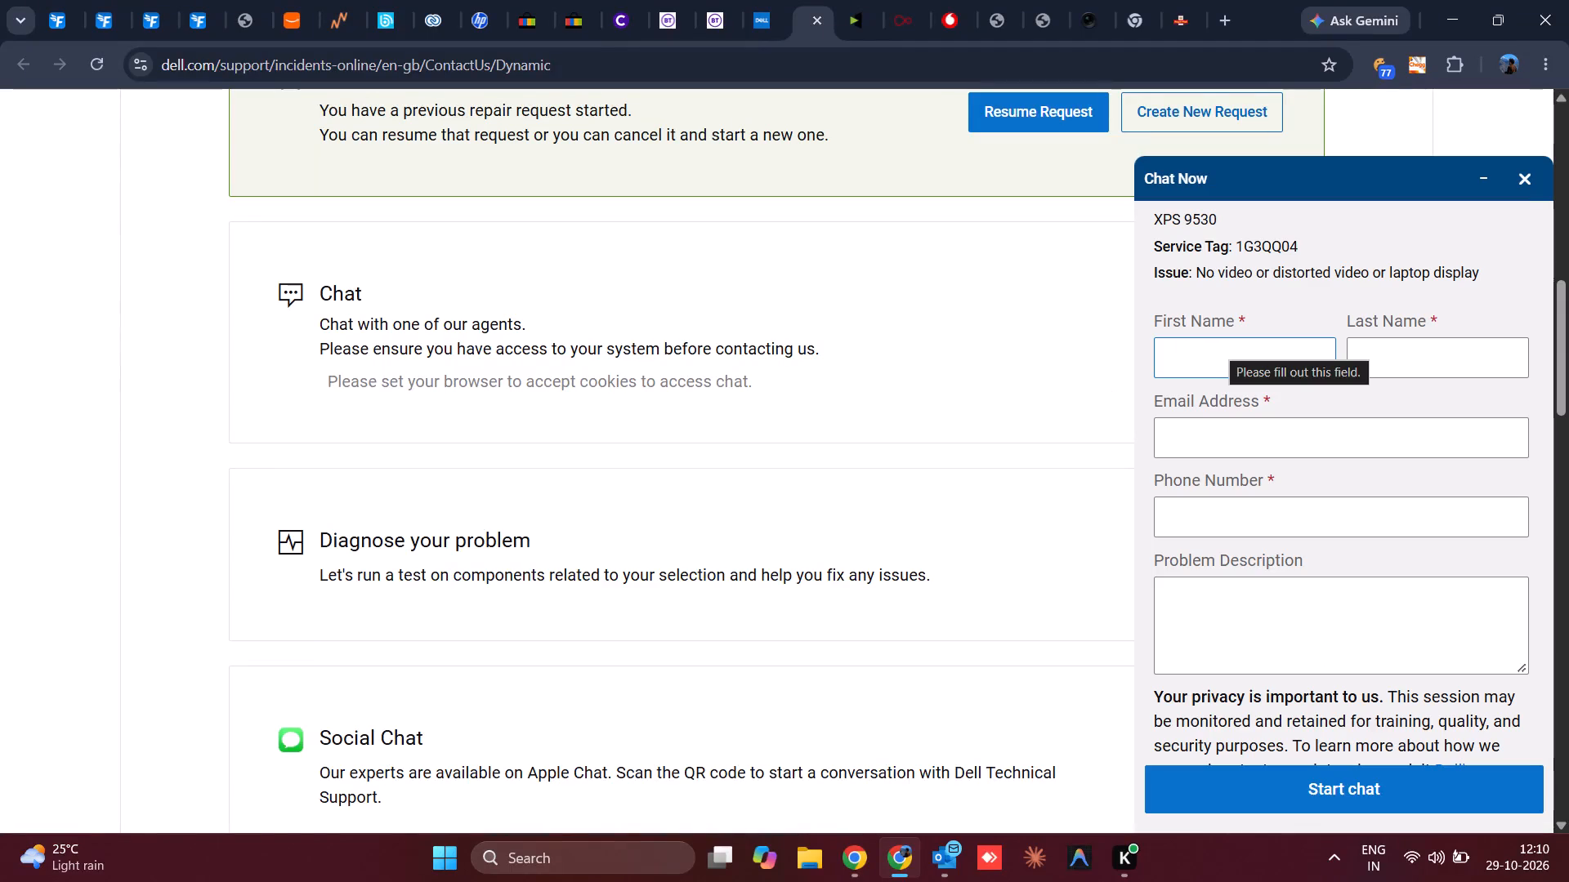
left_click(1222, 353)
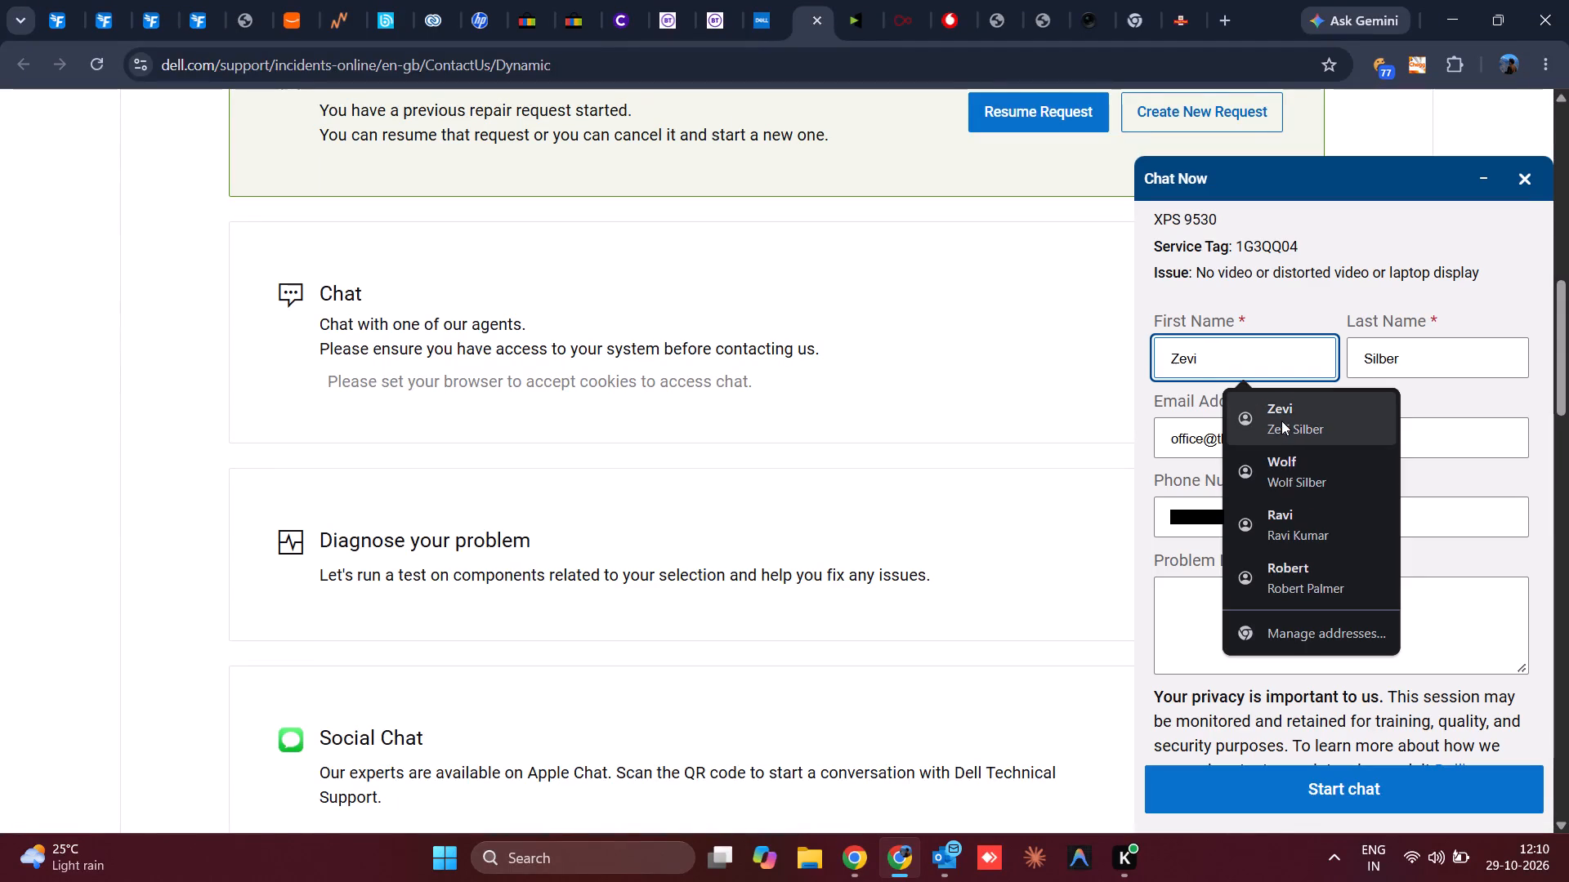
left_click(1306, 411)
Enter "My screen is flickering" as the problem description and start the chat with a support agent.
left_click(1244, 618)
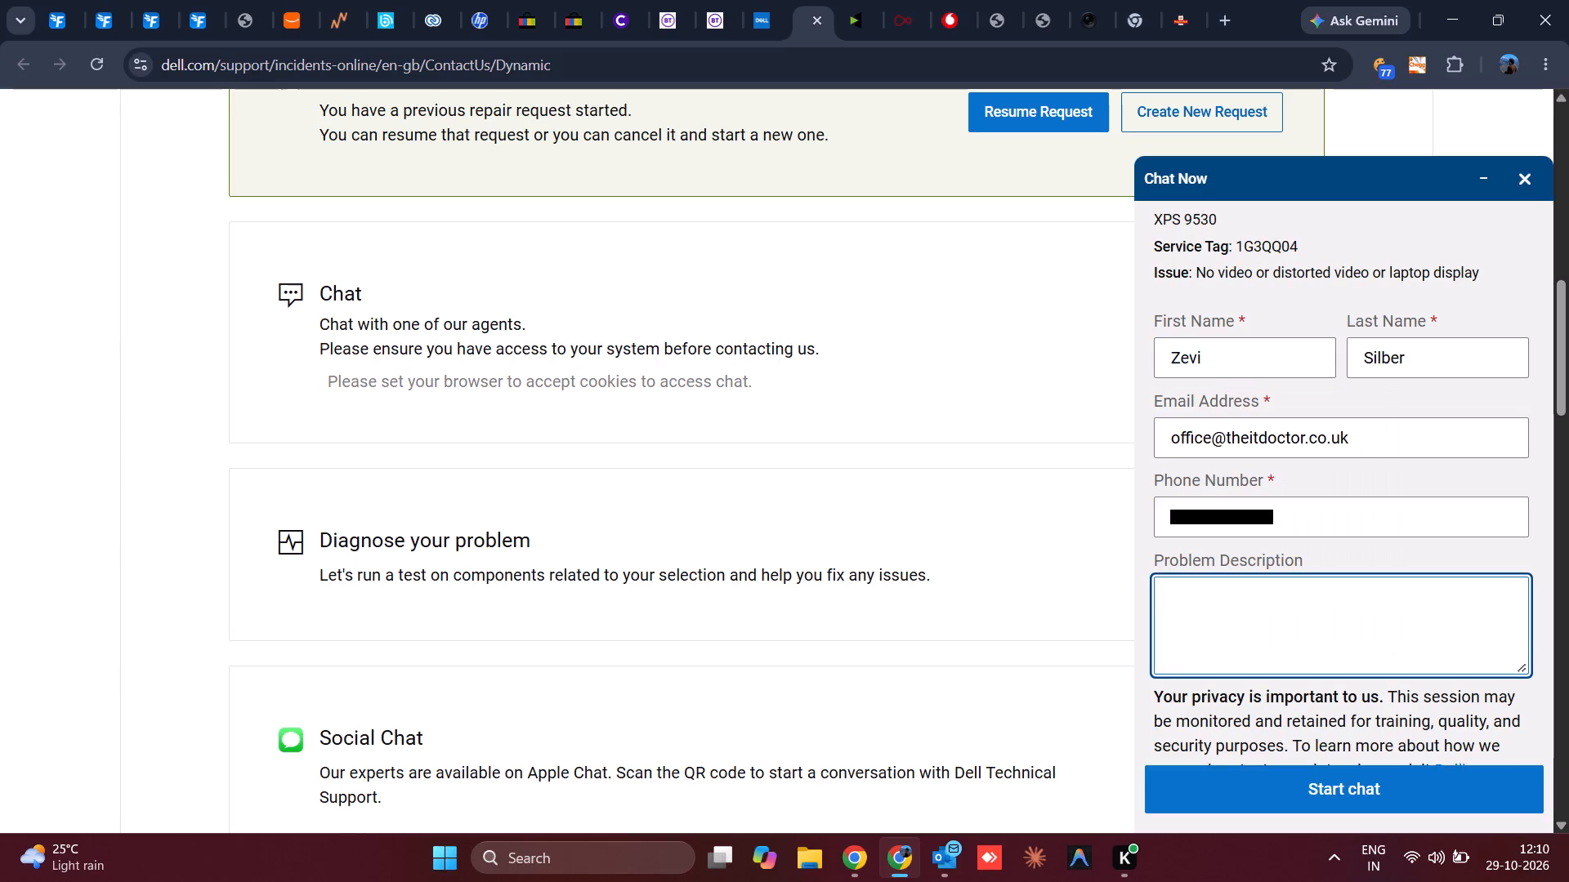
type("My screen")
key("space")
type("is flickering")
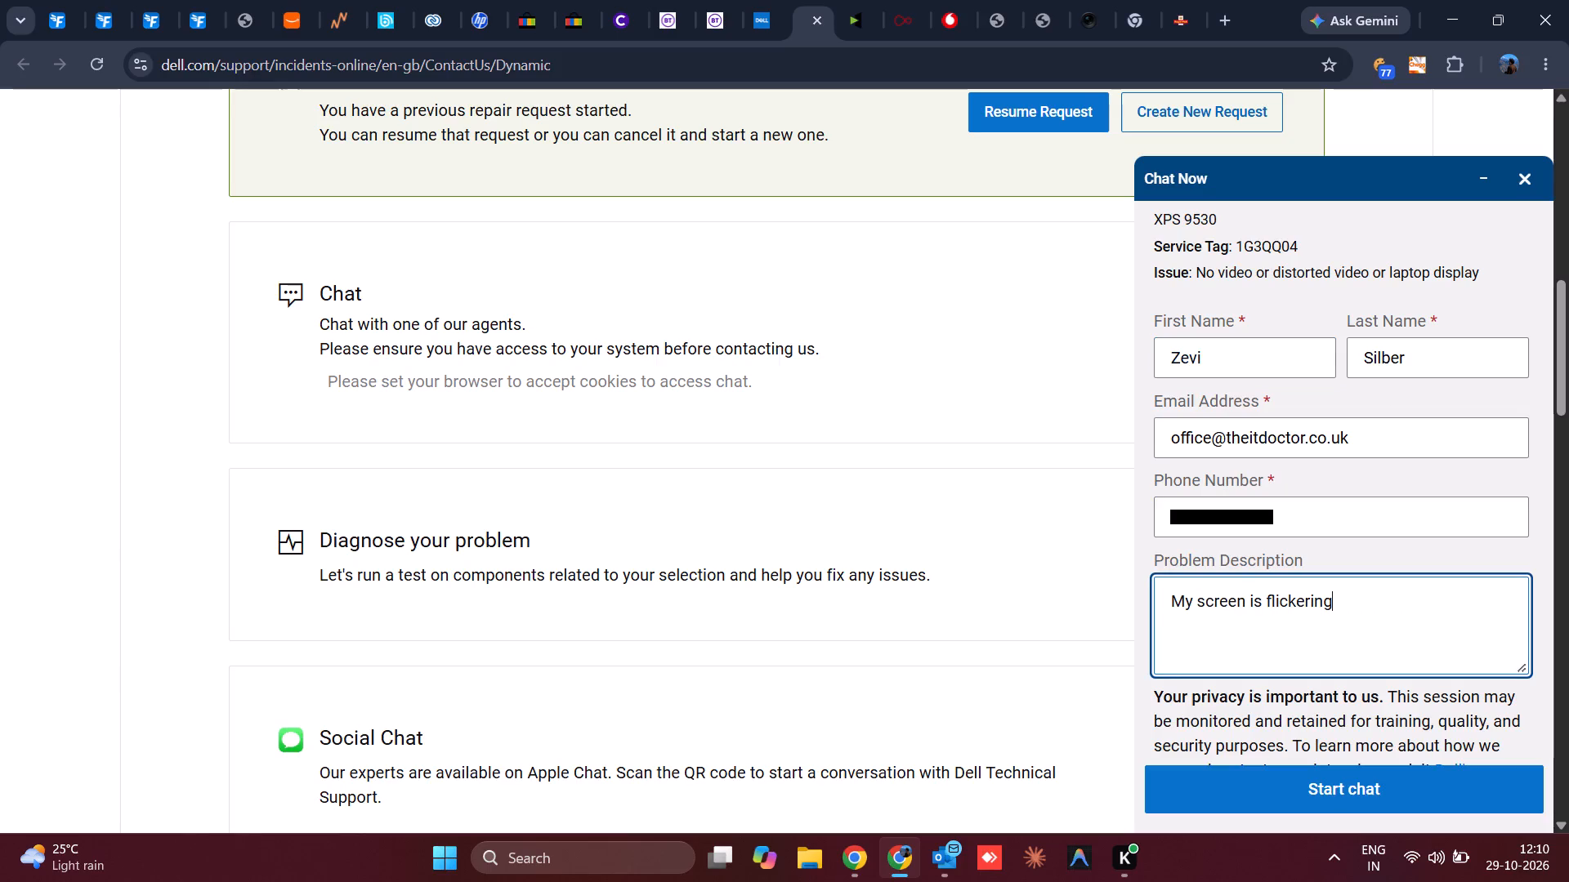
left_click(1363, 791)
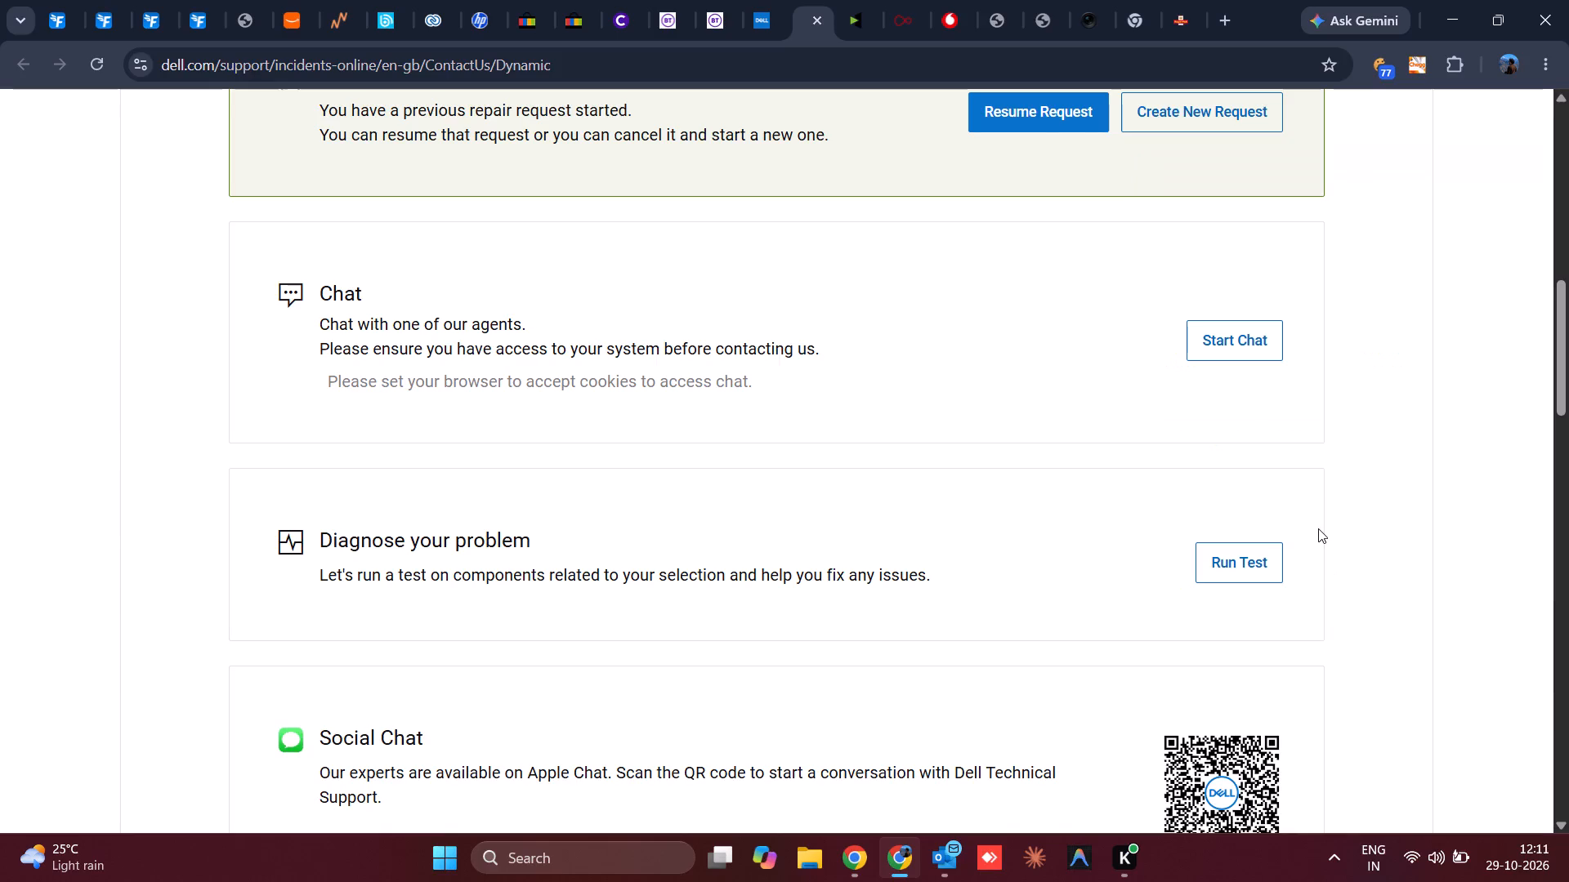
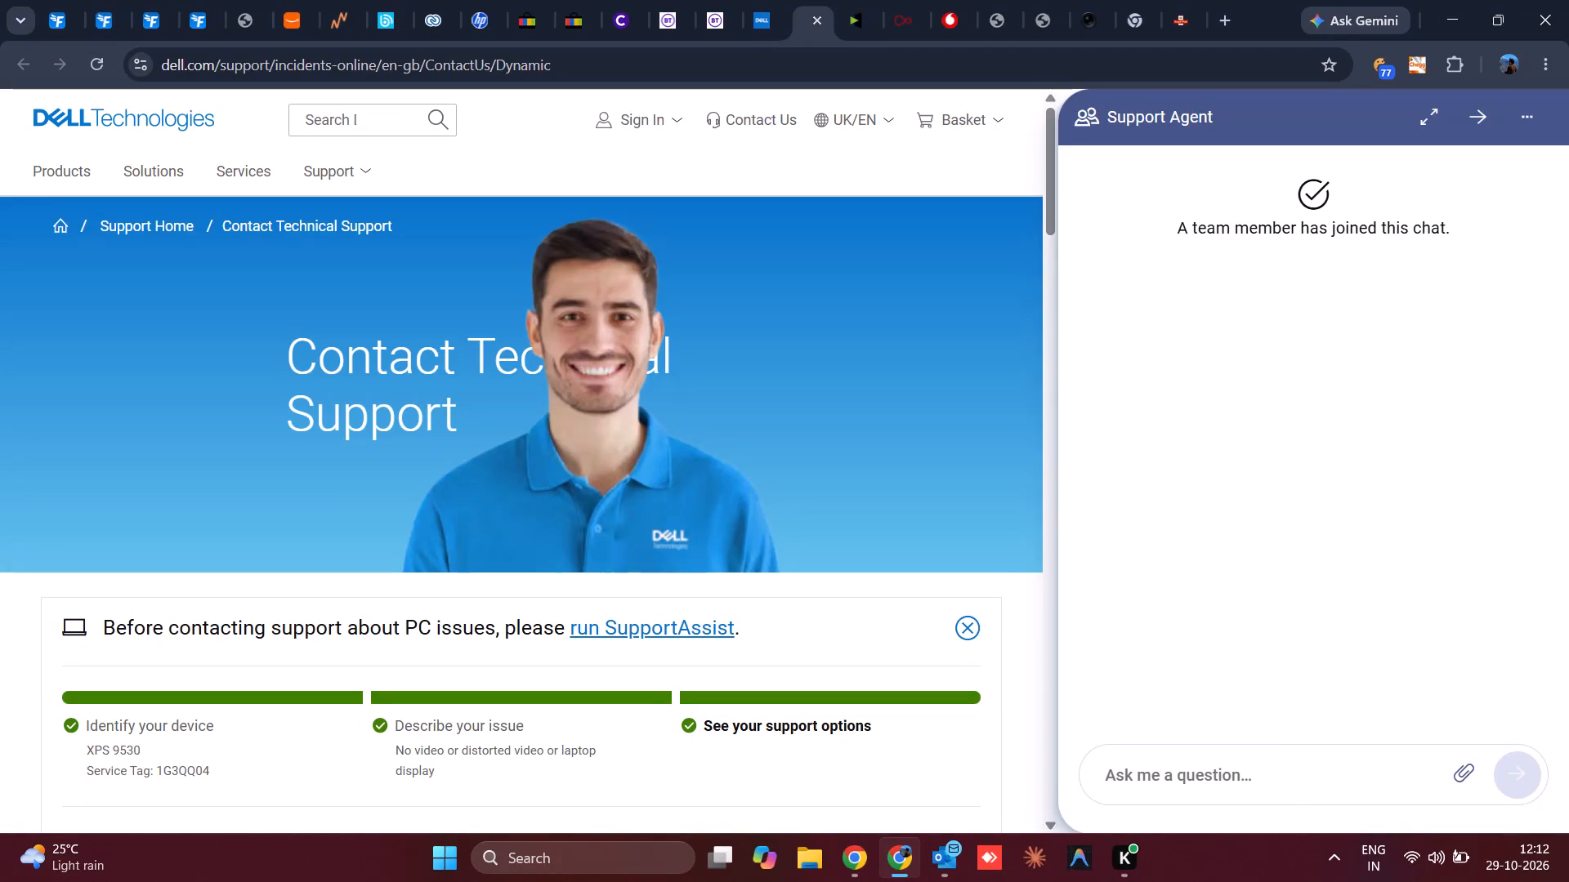
Send the greeting "hi" to the support agent in the chat.
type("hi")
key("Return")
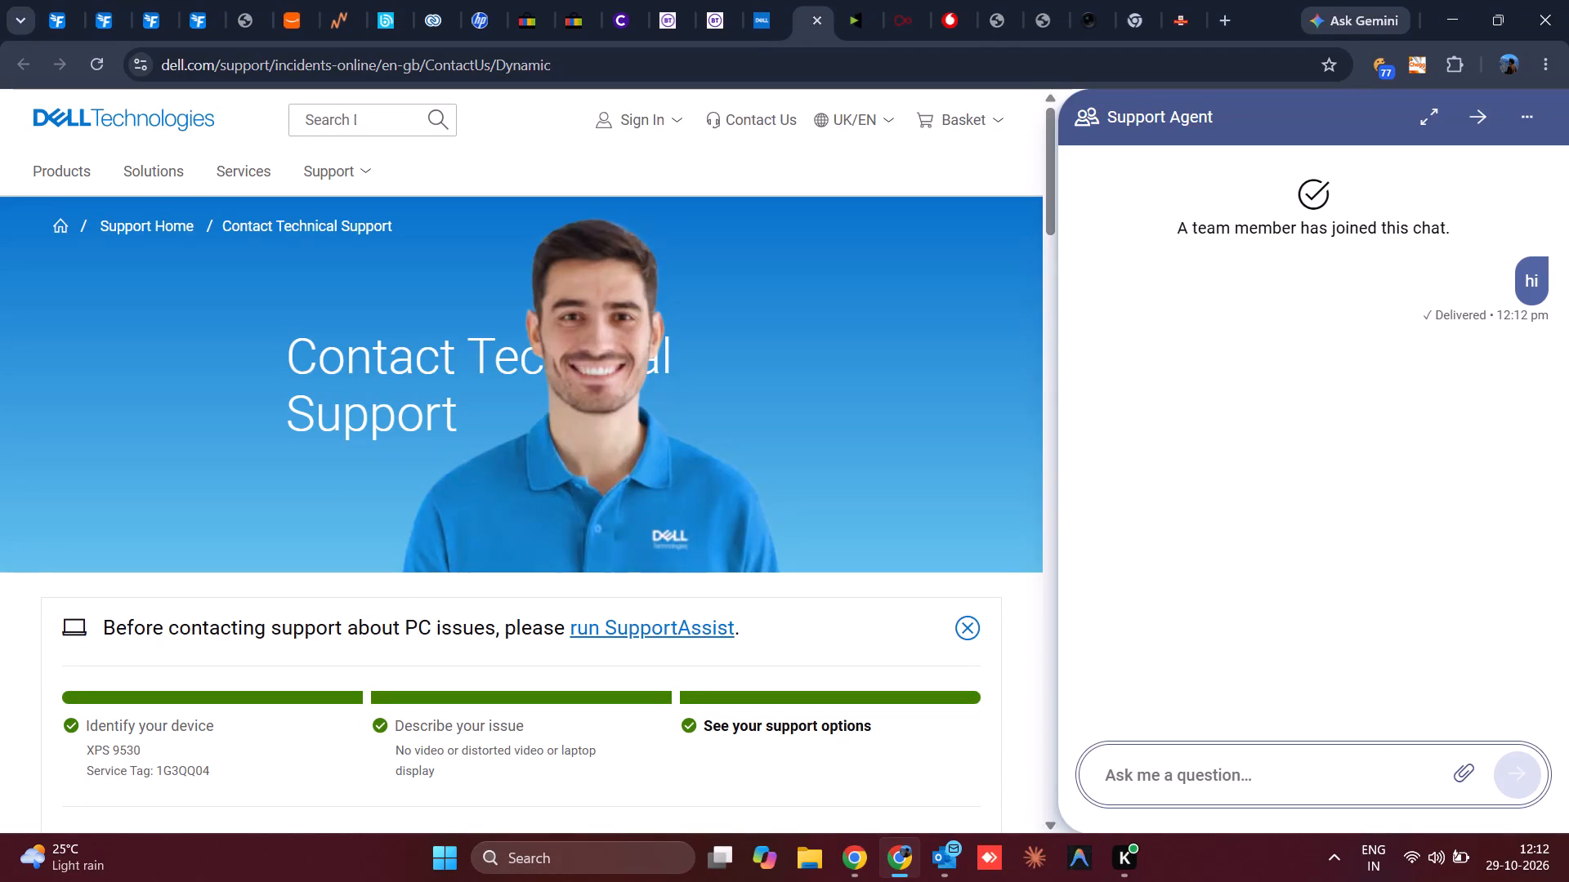
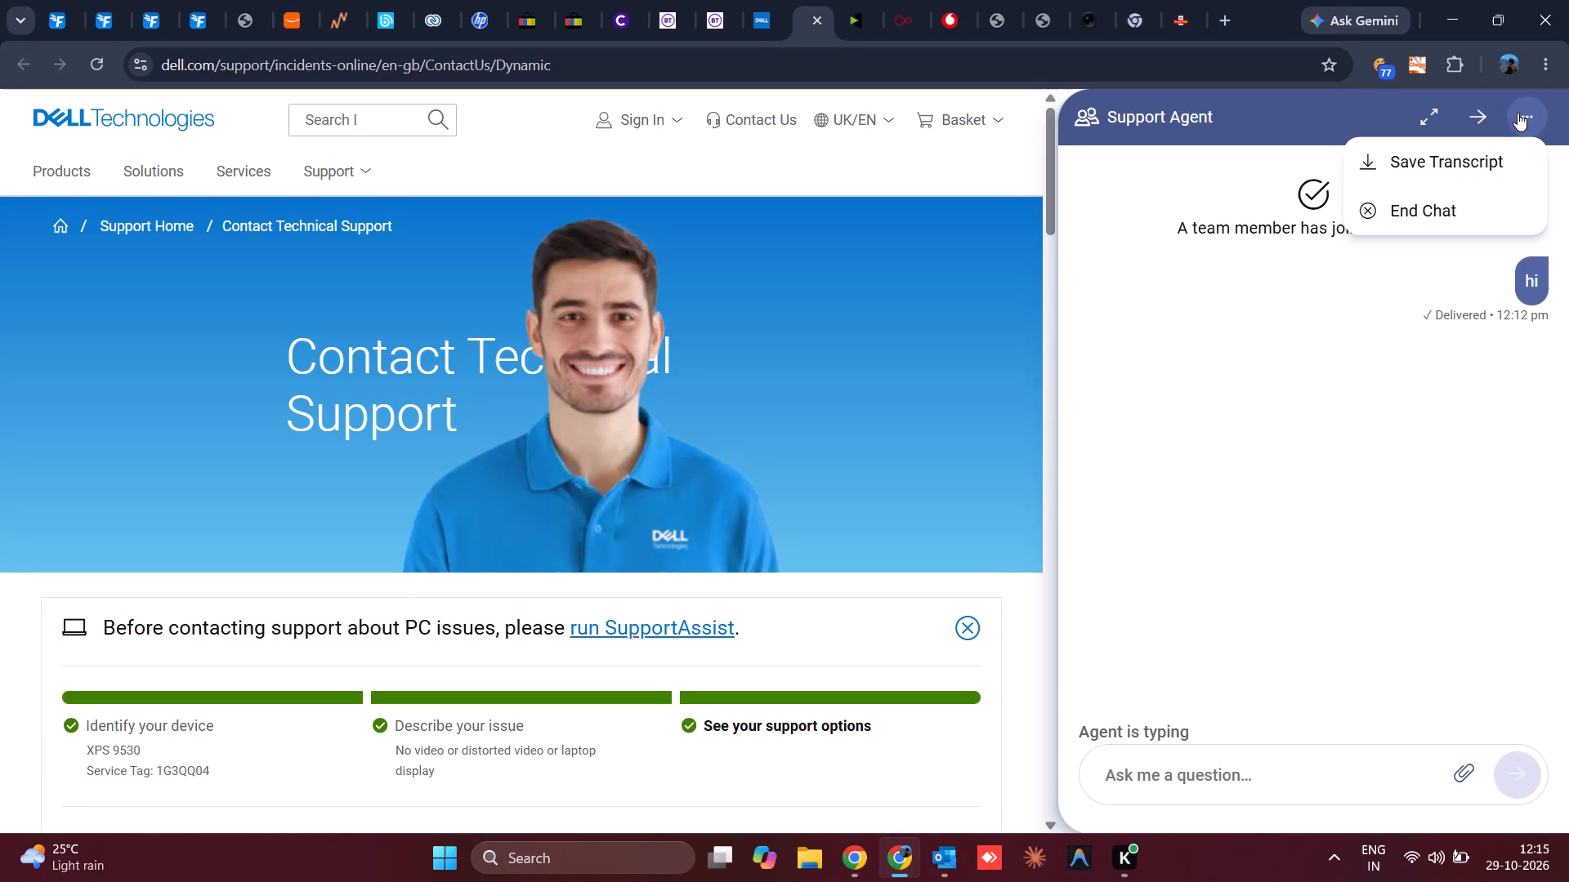
End the current conversation with the support agent and close the chat.
left_click(1437, 207)
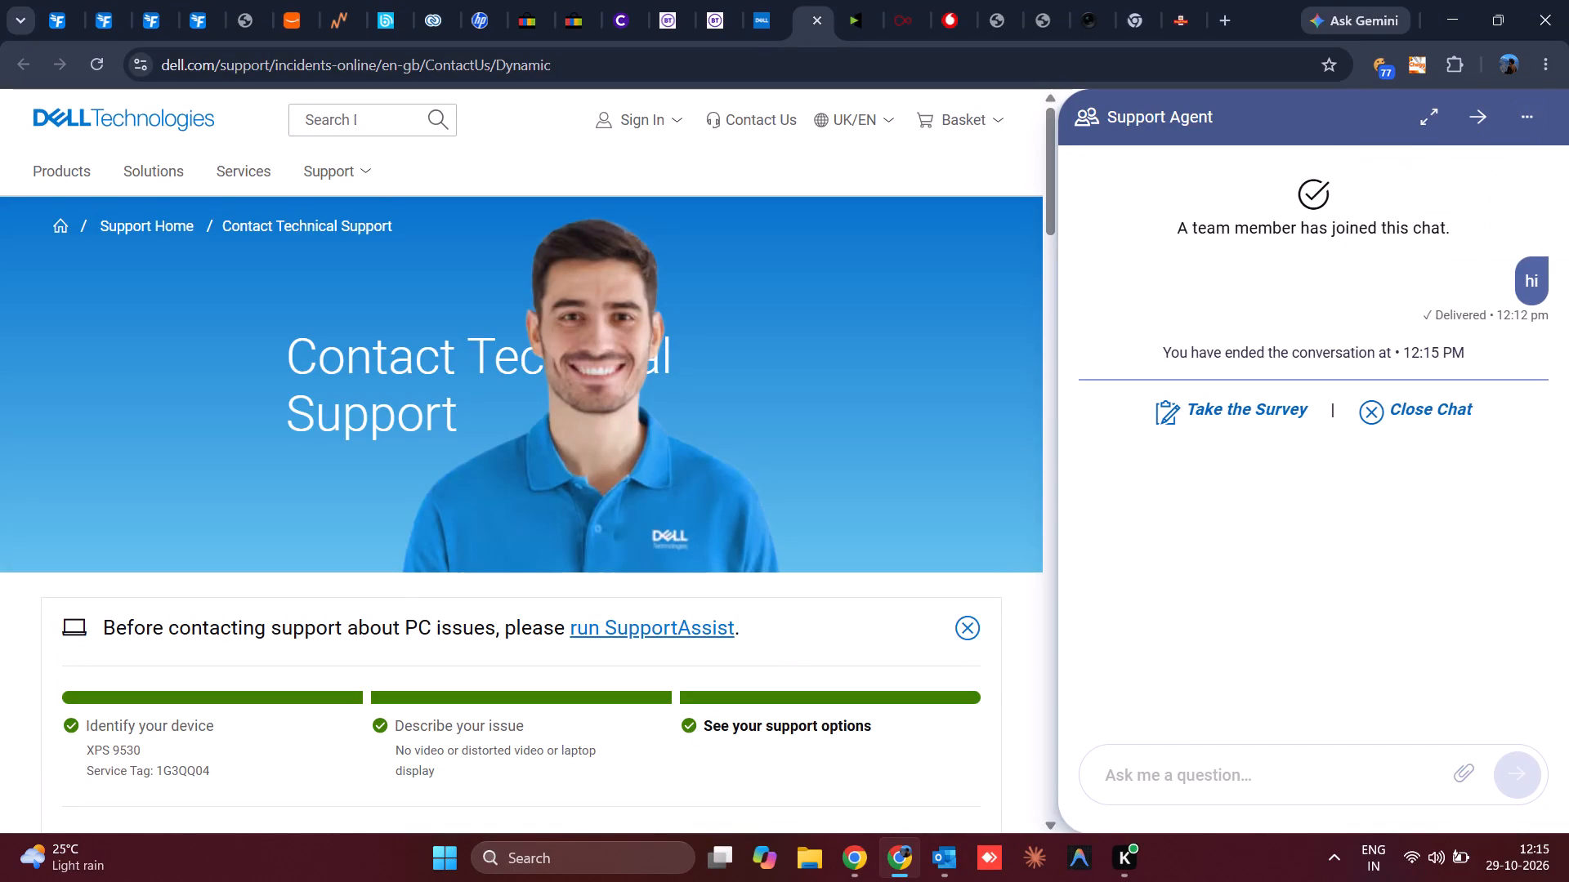
left_click(1431, 416)
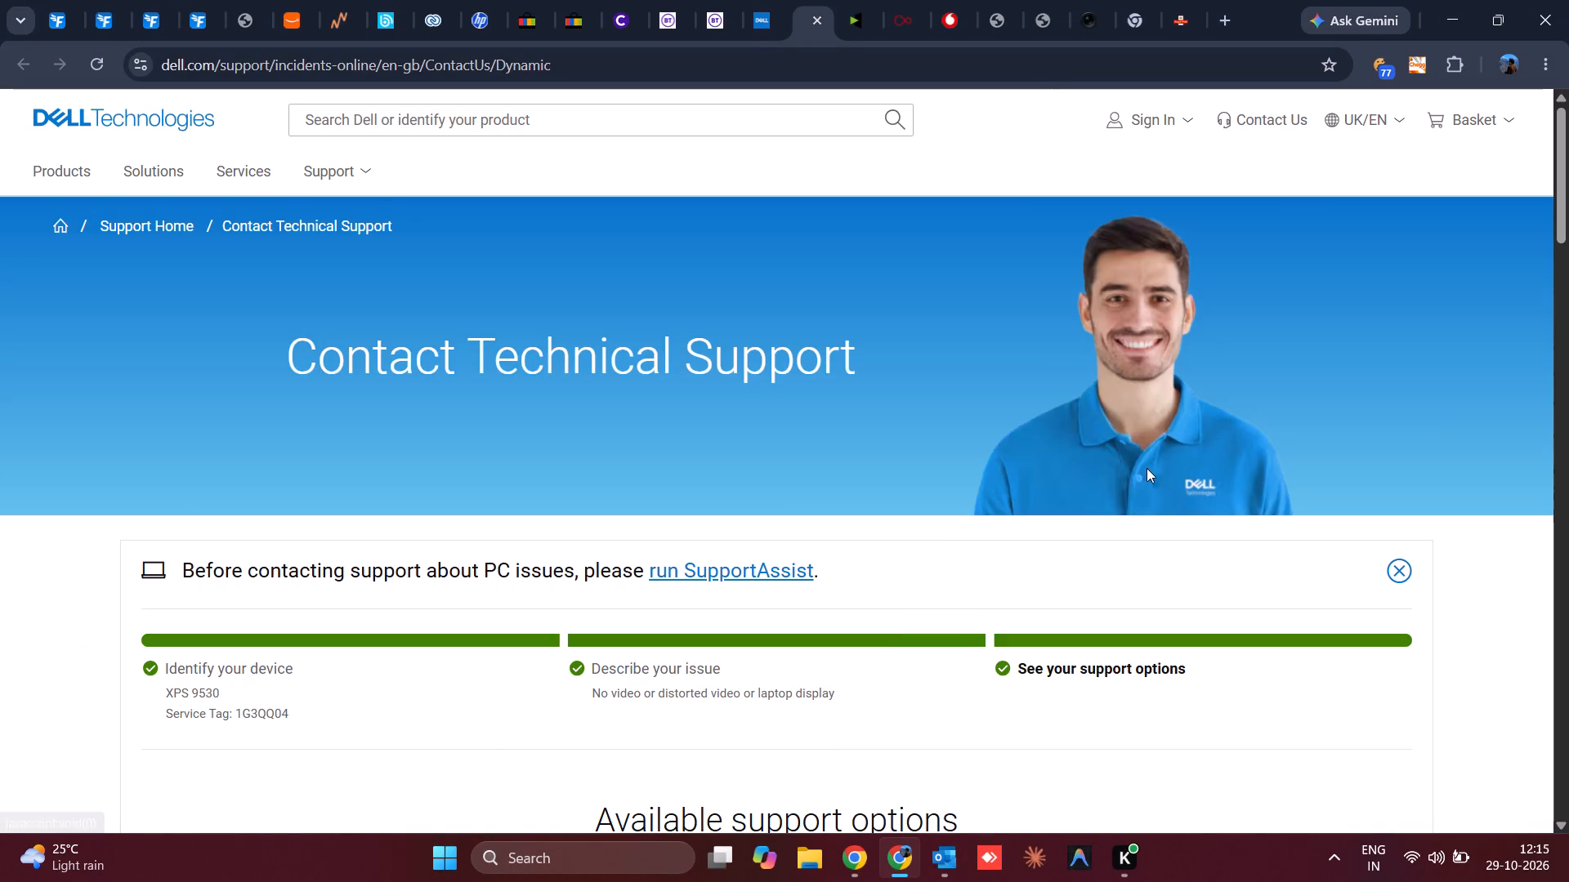
Open a new support agent chat form for the XPS 9530 and fill in the contact details using the first saved autofill profile.
scroll(1147, 469, "left", 2)
scroll(1066, 493, "down", 3)
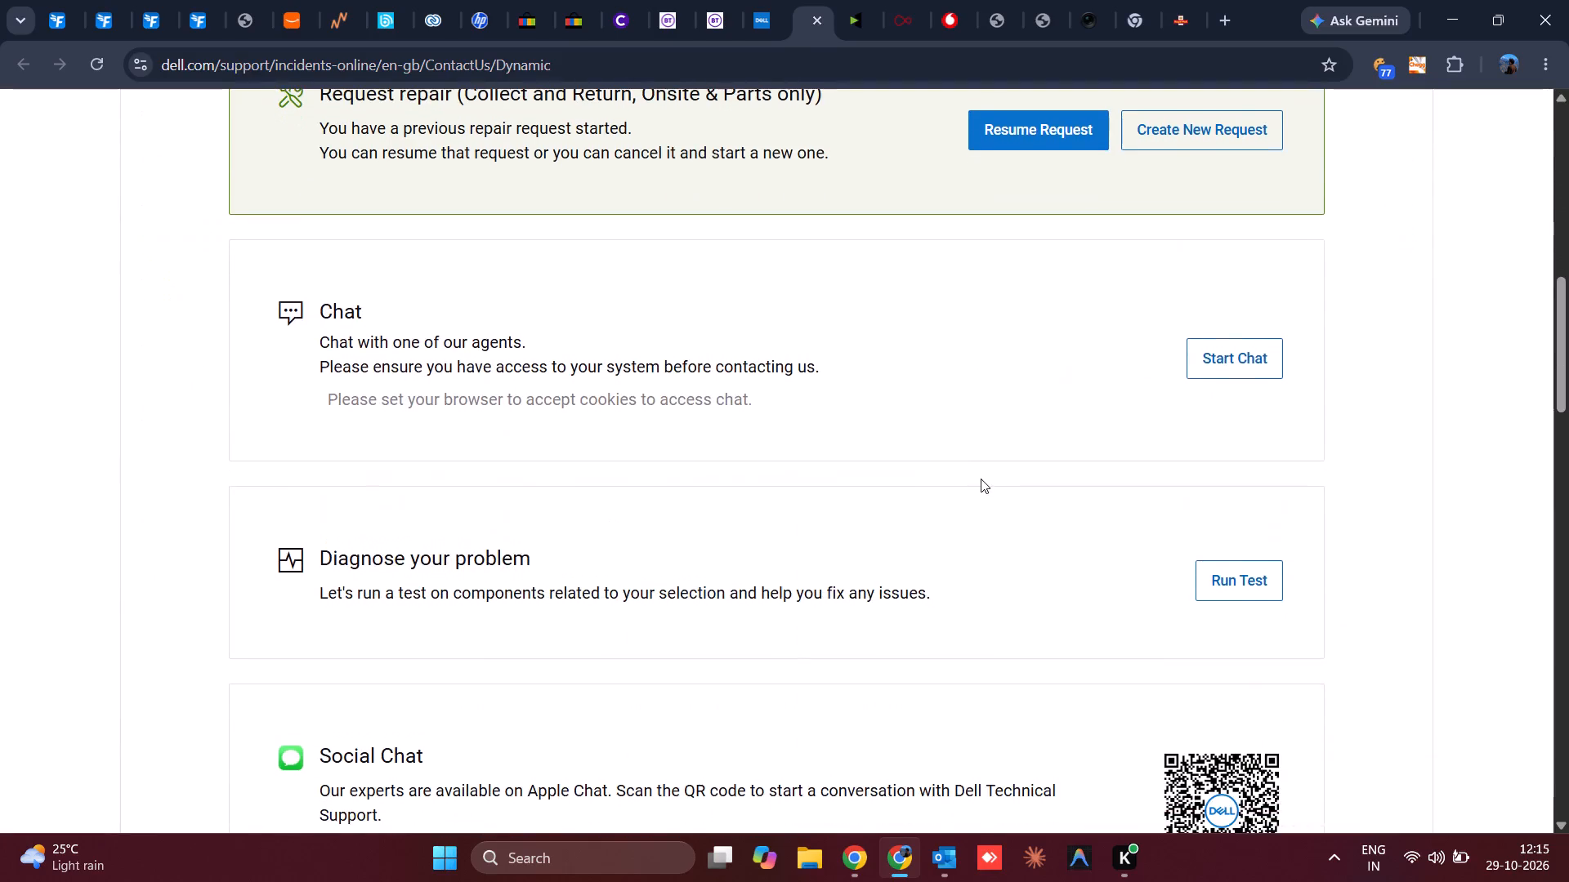
scroll(981, 479, "down", 2)
left_click(1226, 413)
left_click(1237, 354)
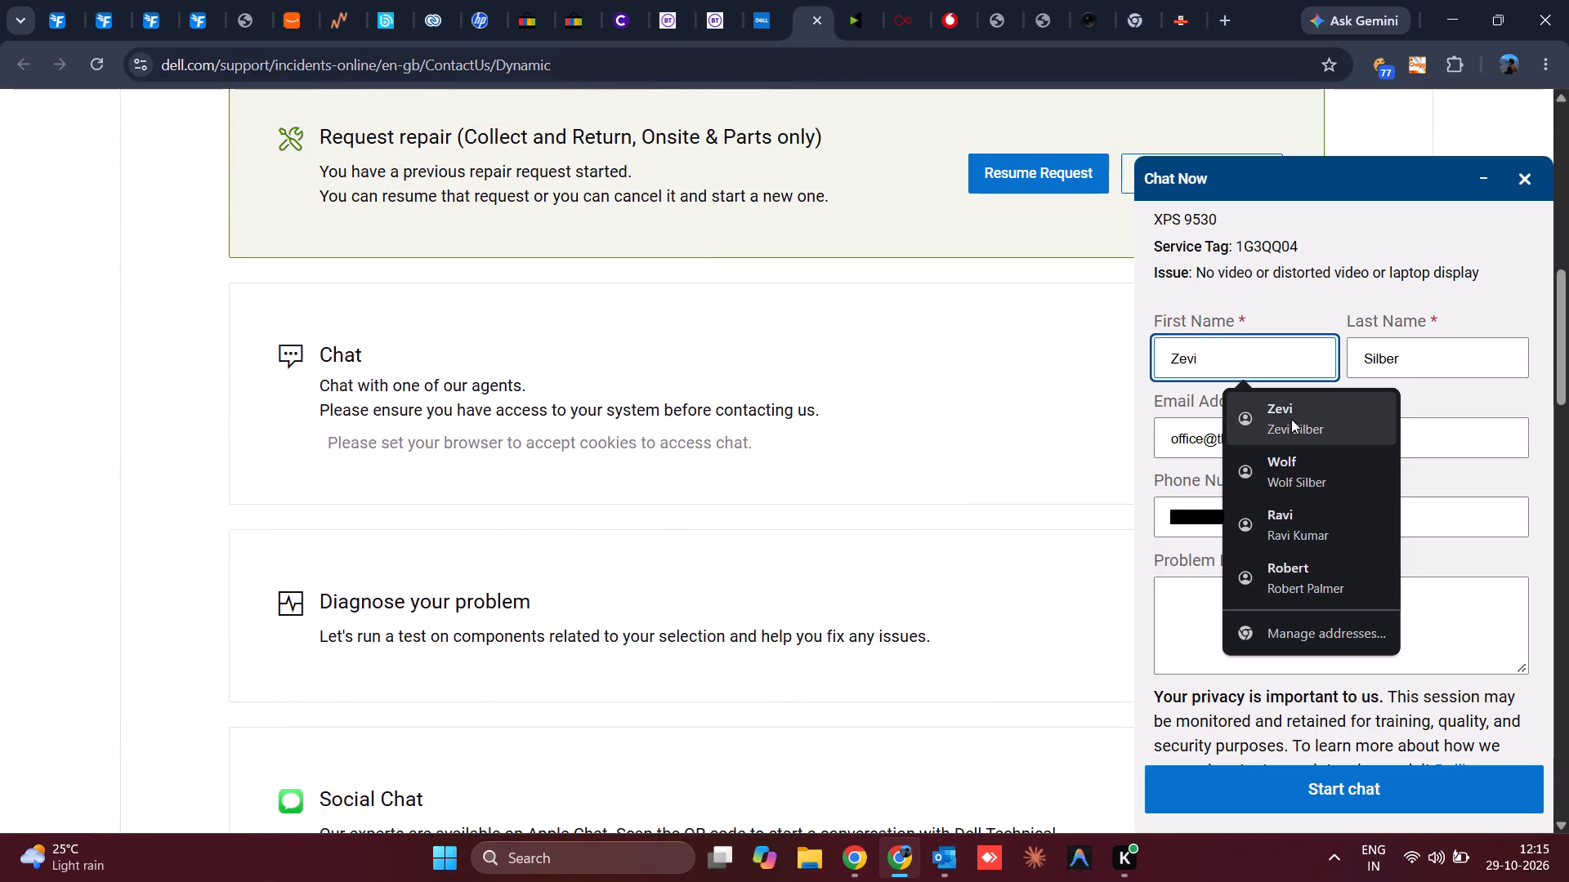
left_click(1291, 419)
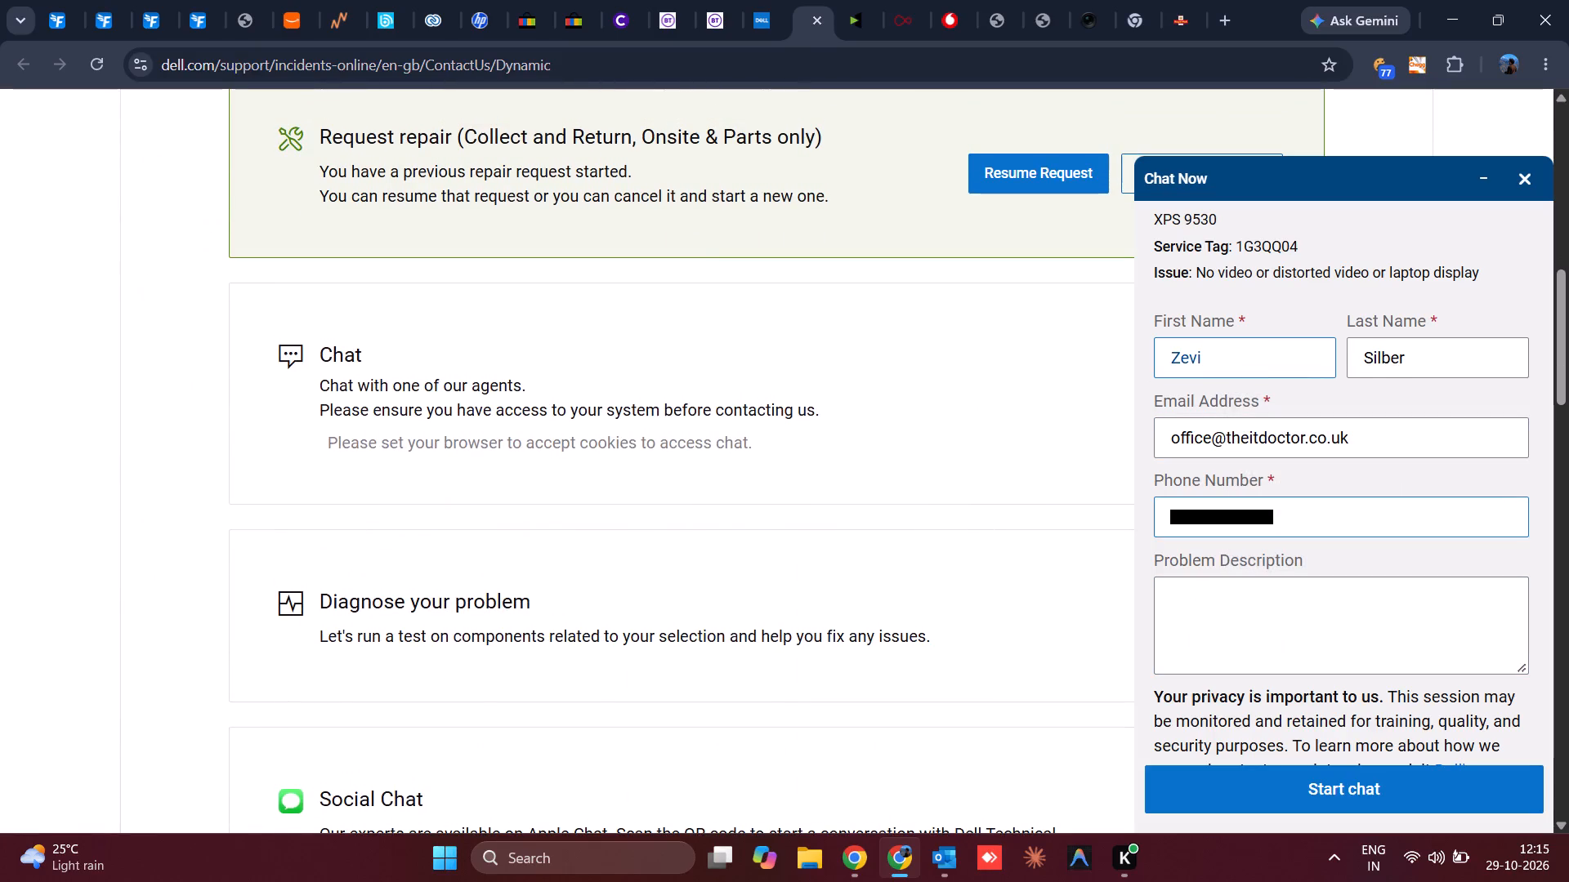
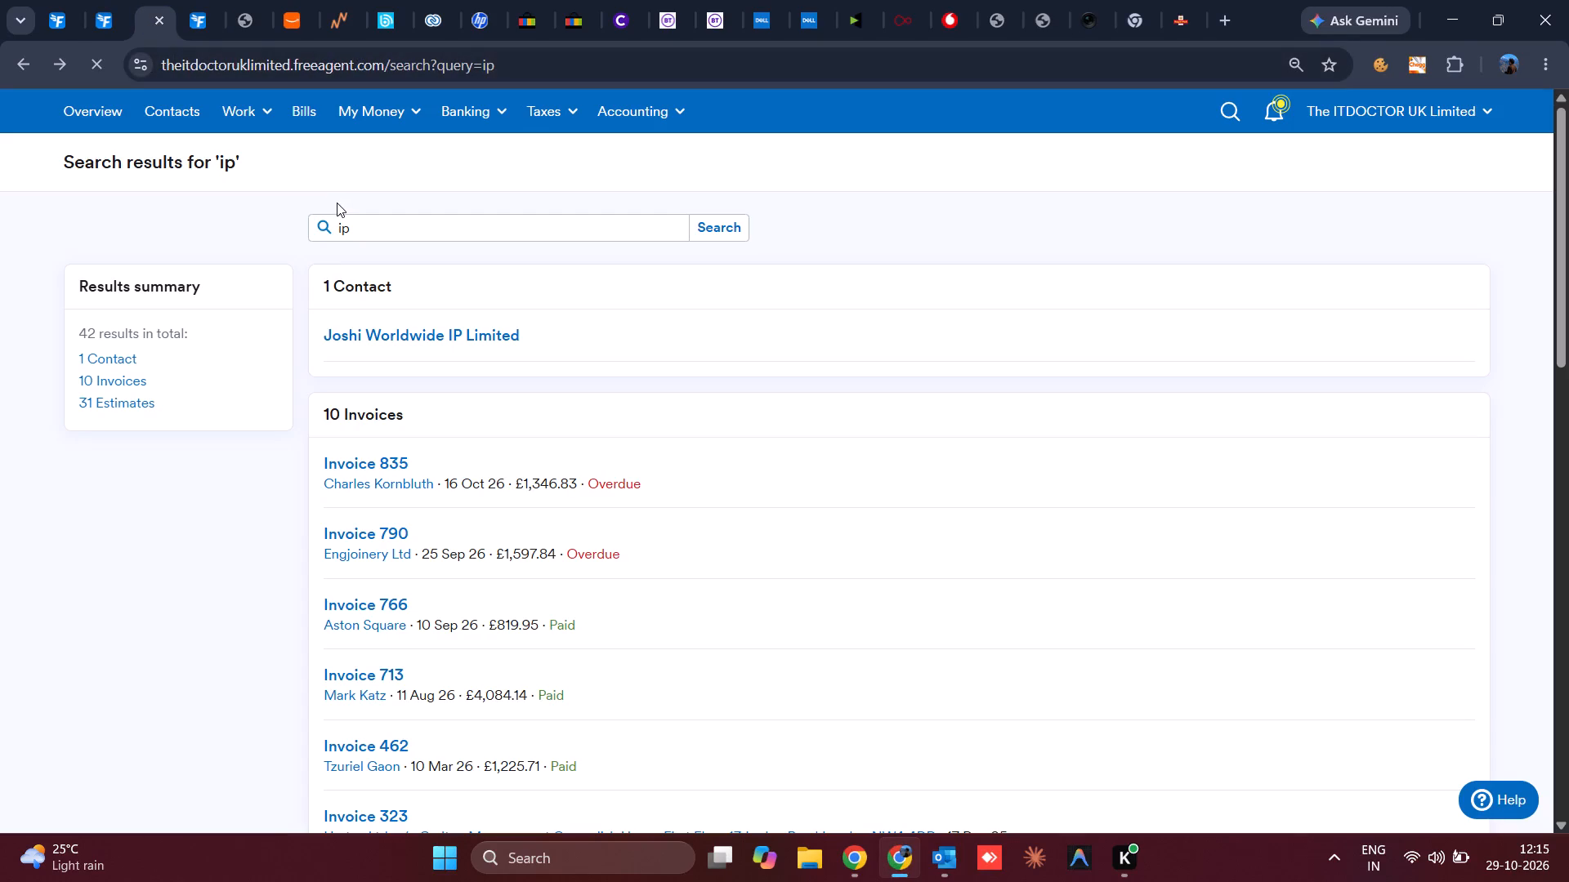
Switch to the Thames and Irwell Group contact in FreeAgent and open Invoice 838 from its invoices after checking its estimates.
left_click(201, 29)
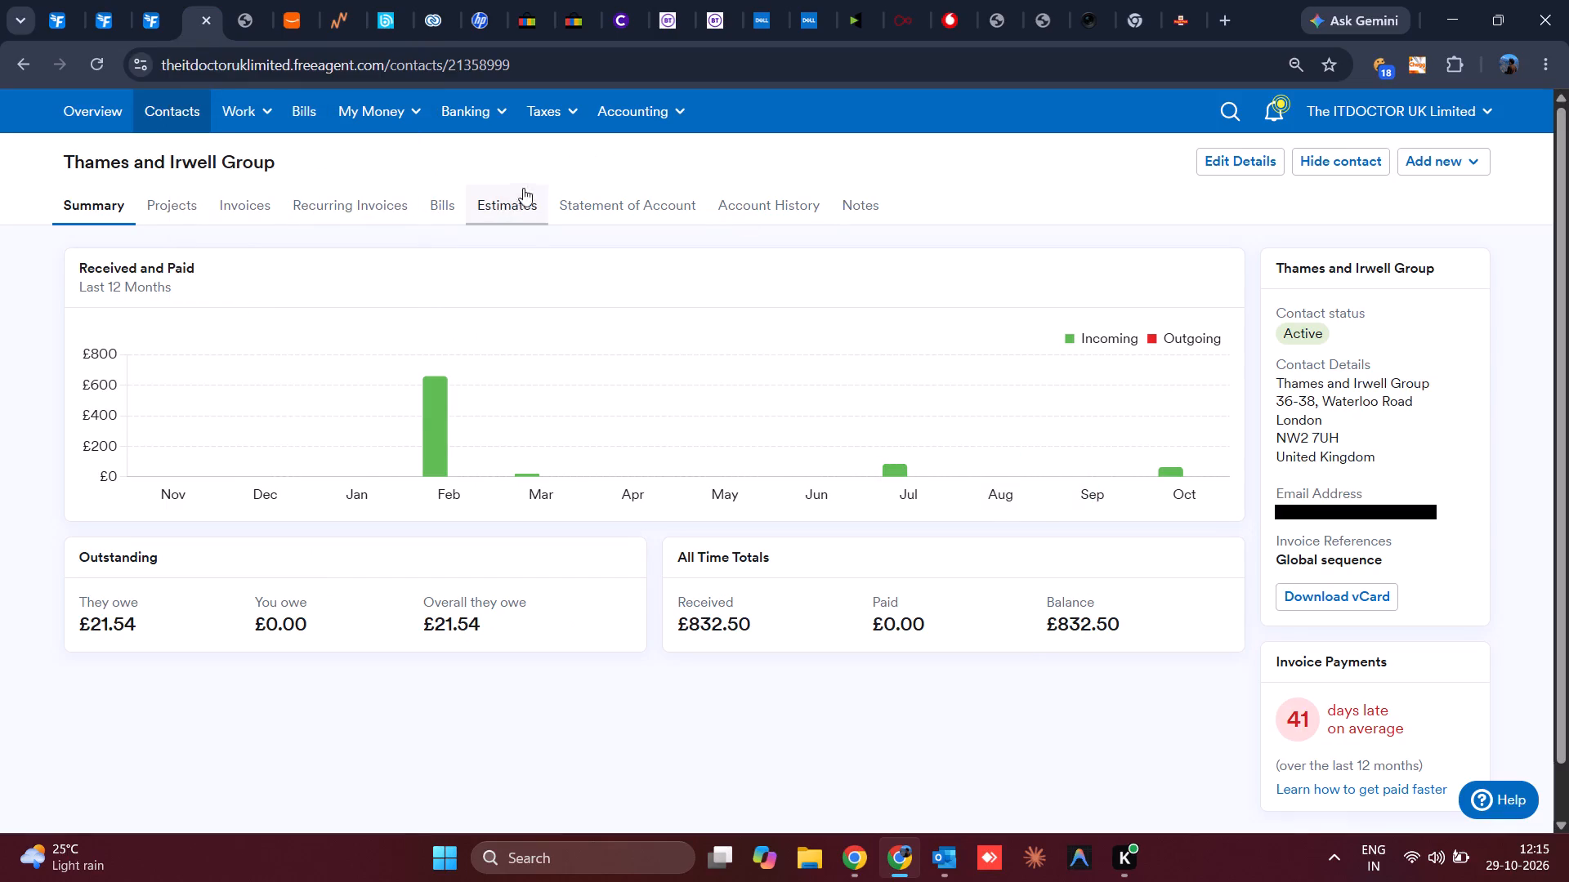
left_click(509, 203)
left_click(235, 202)
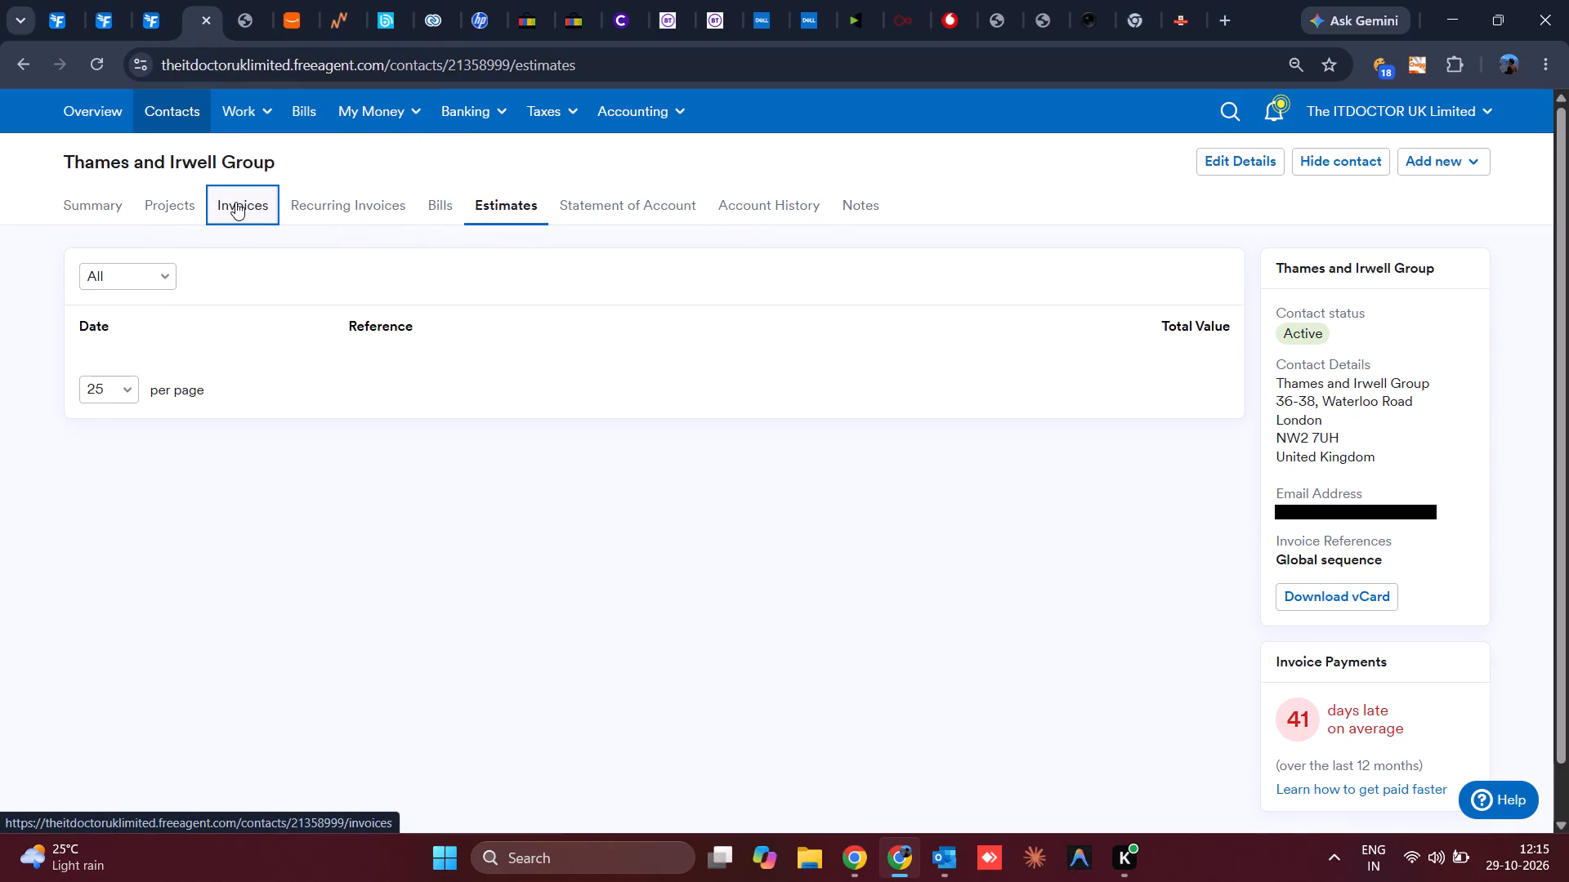
left_click(282, 370)
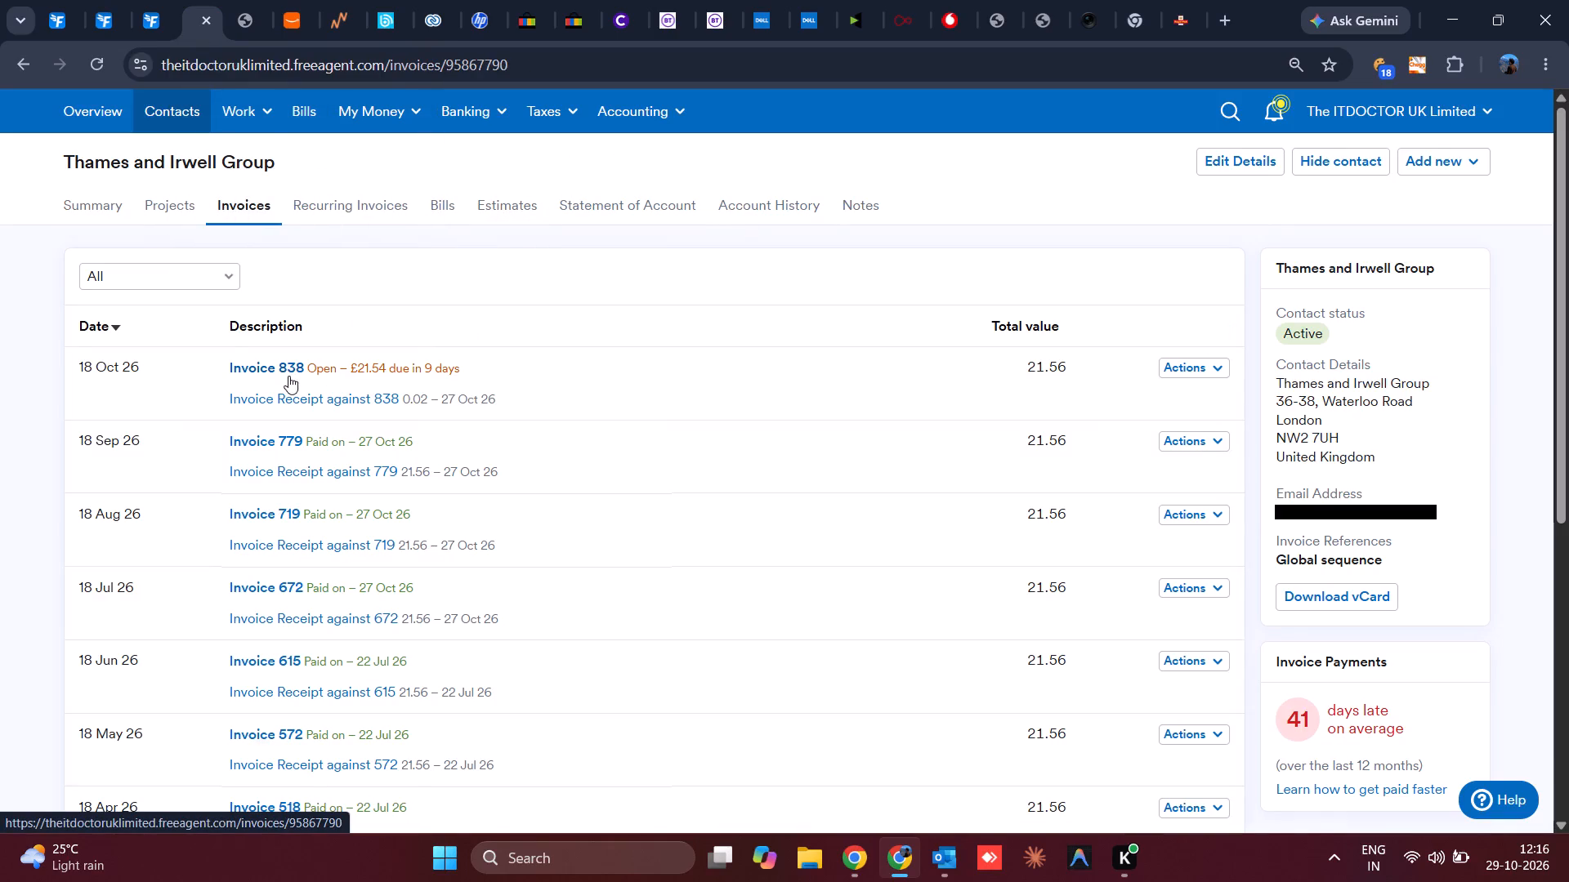
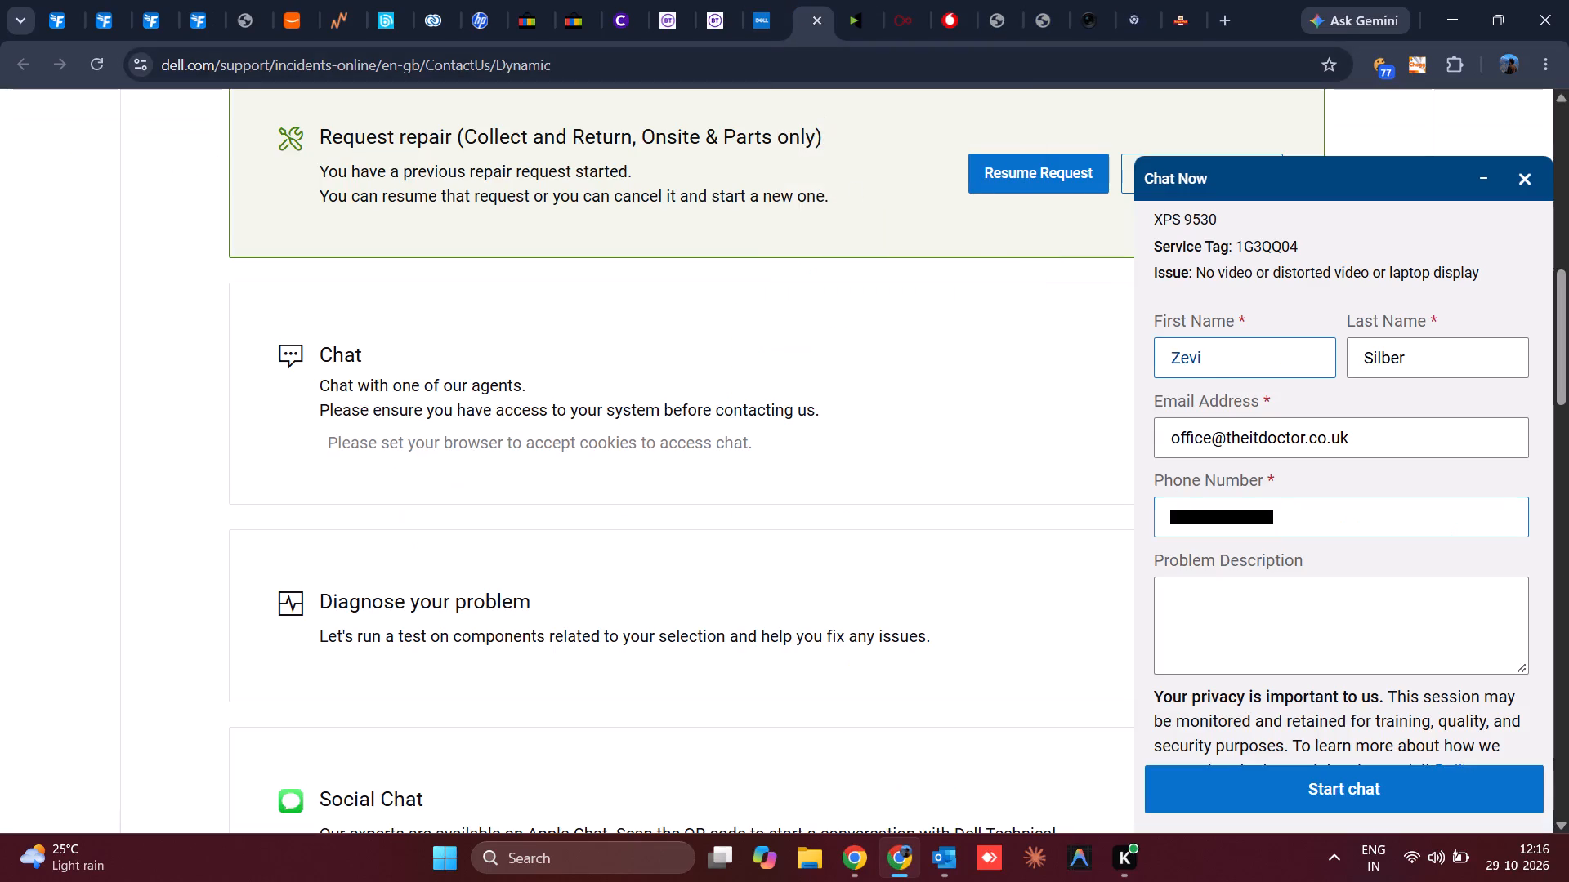
Replace the phone number in the support chat's contact details with the copied number.
left_click_drag(1295, 523, 1152, 546)
key("ctrl+v")
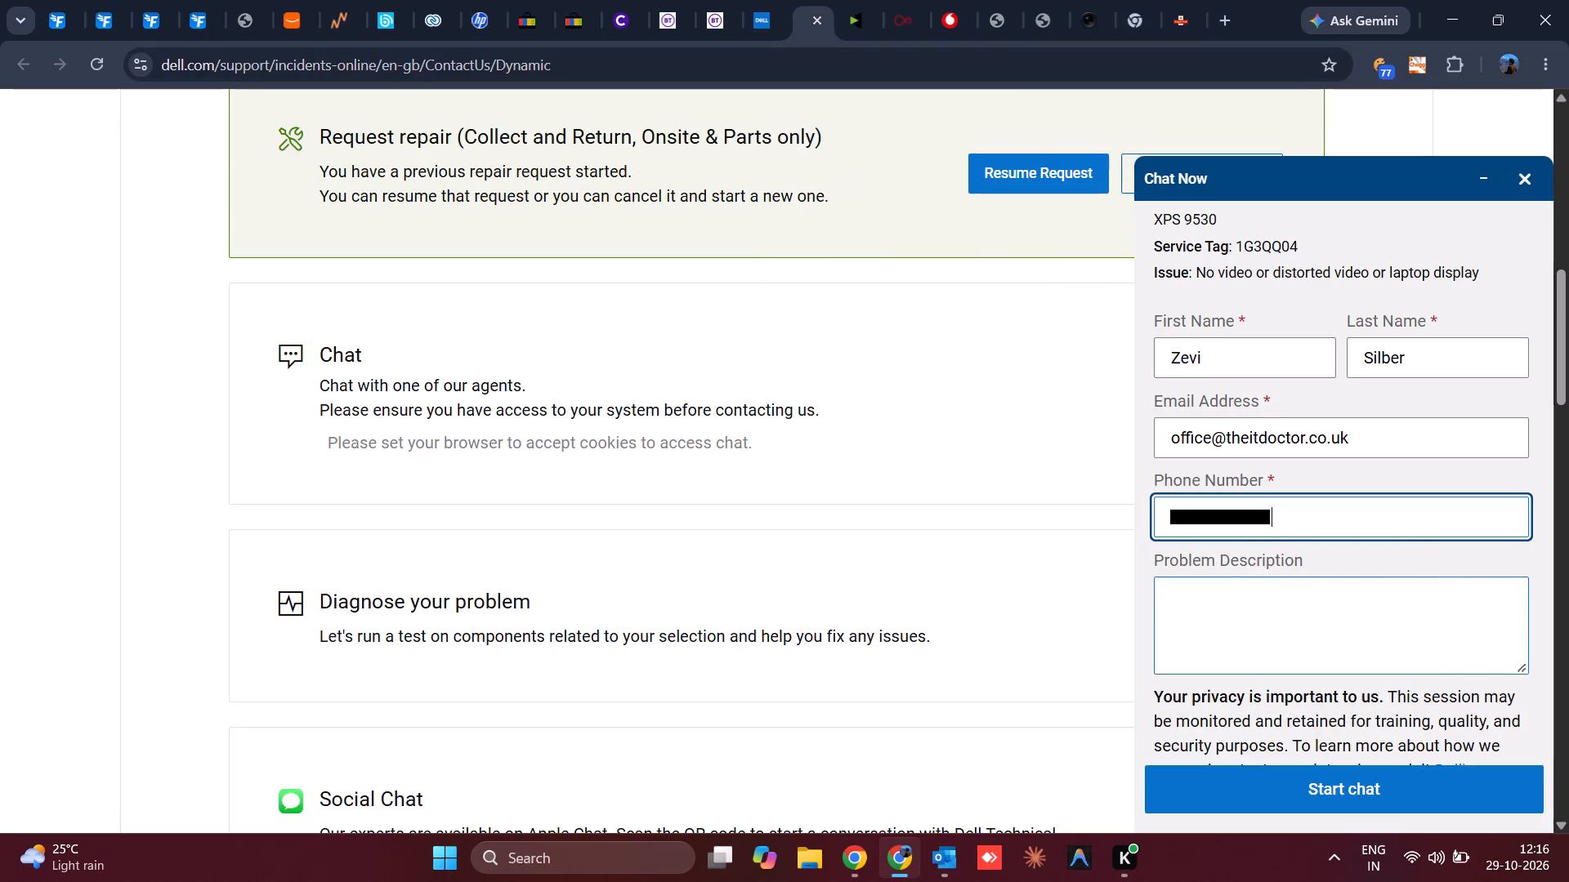
Enter "My screen is flickering" as the problem description and start the chat with a support agent.
left_click(1255, 604)
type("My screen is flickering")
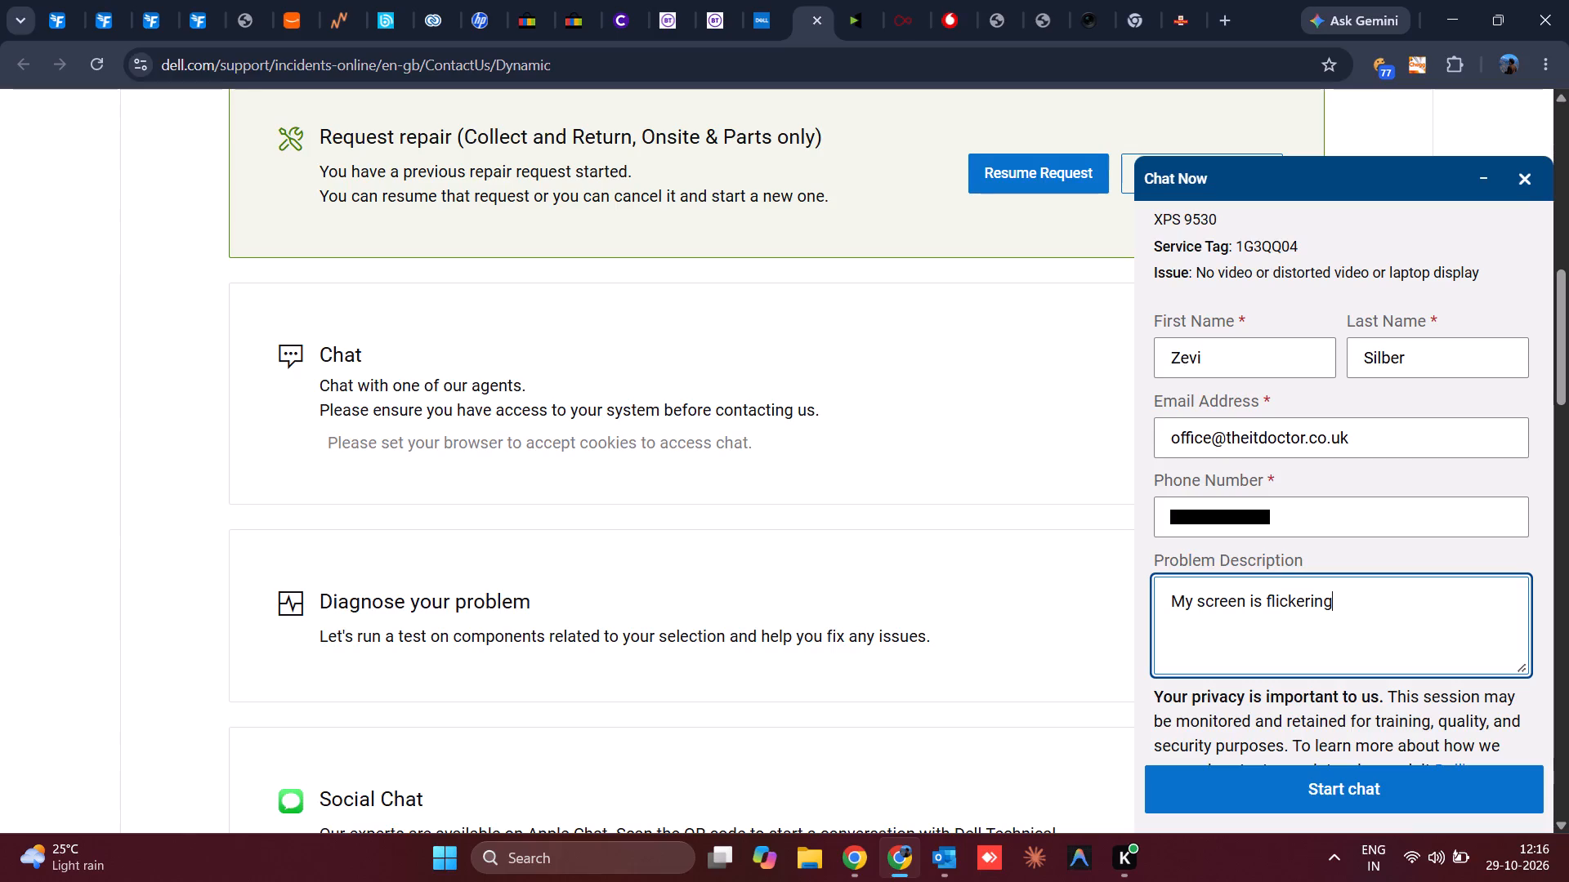
left_click(1358, 796)
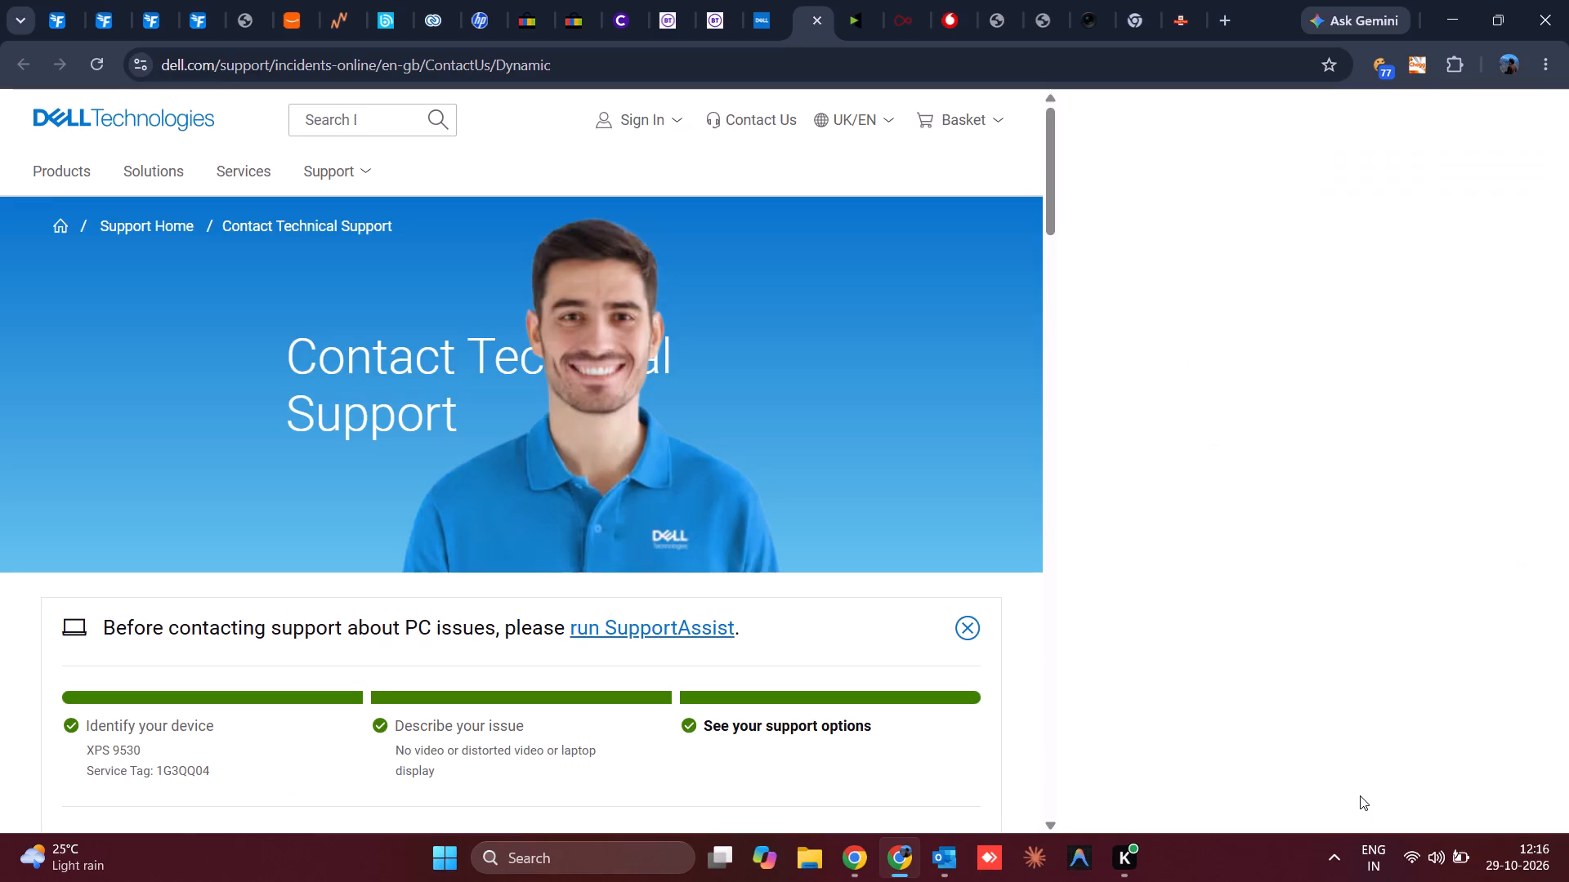
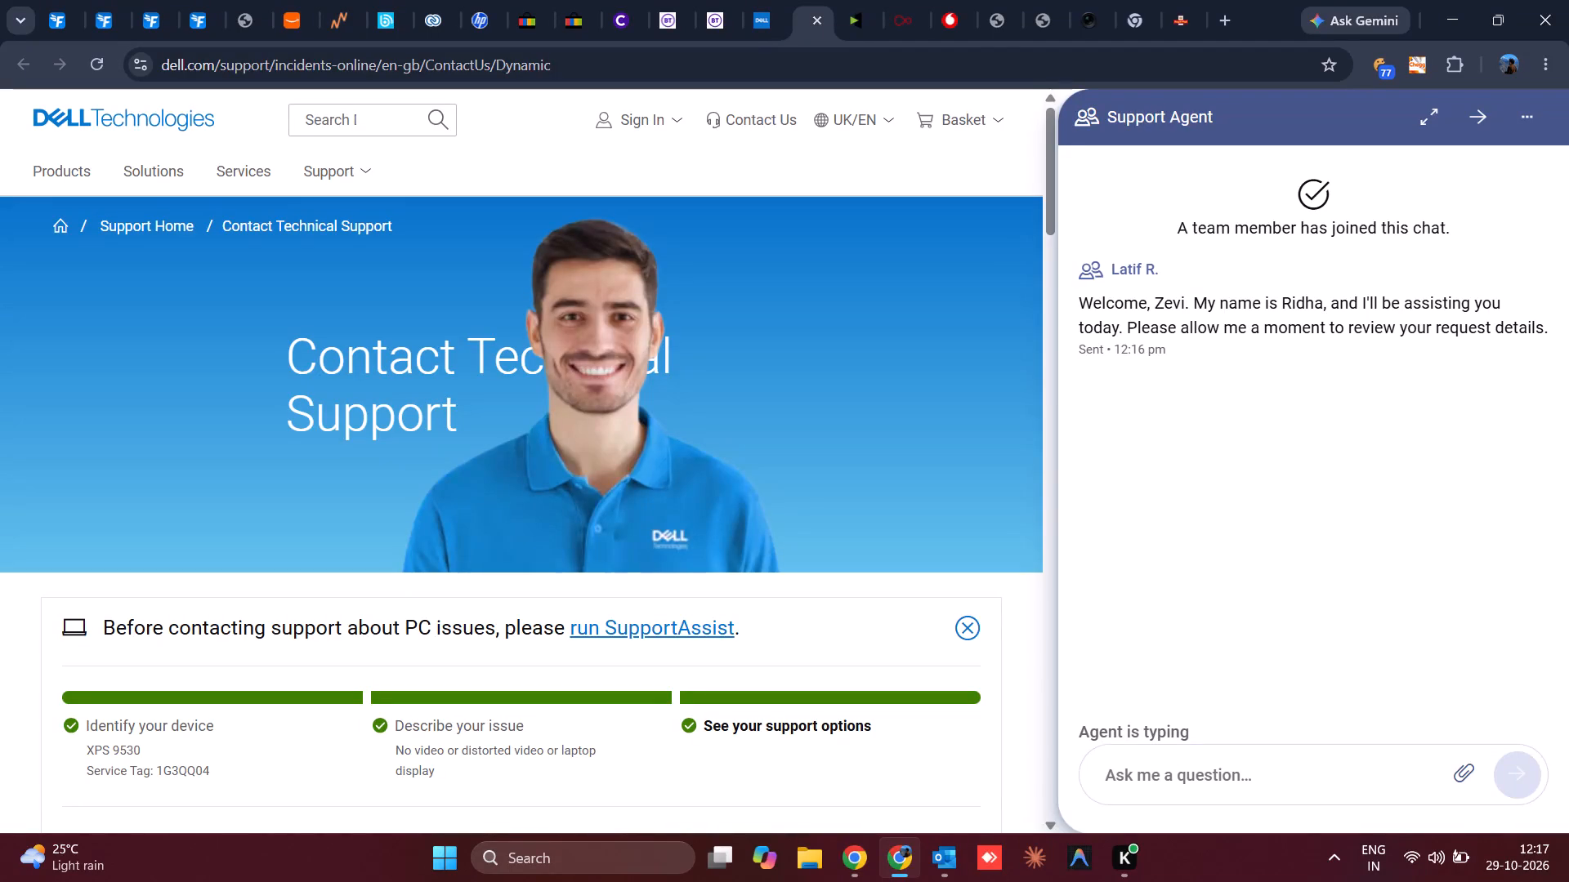
Write "hi my laptop screen is flickering" as a message to the support agent in the chat.
left_click(1316, 783)
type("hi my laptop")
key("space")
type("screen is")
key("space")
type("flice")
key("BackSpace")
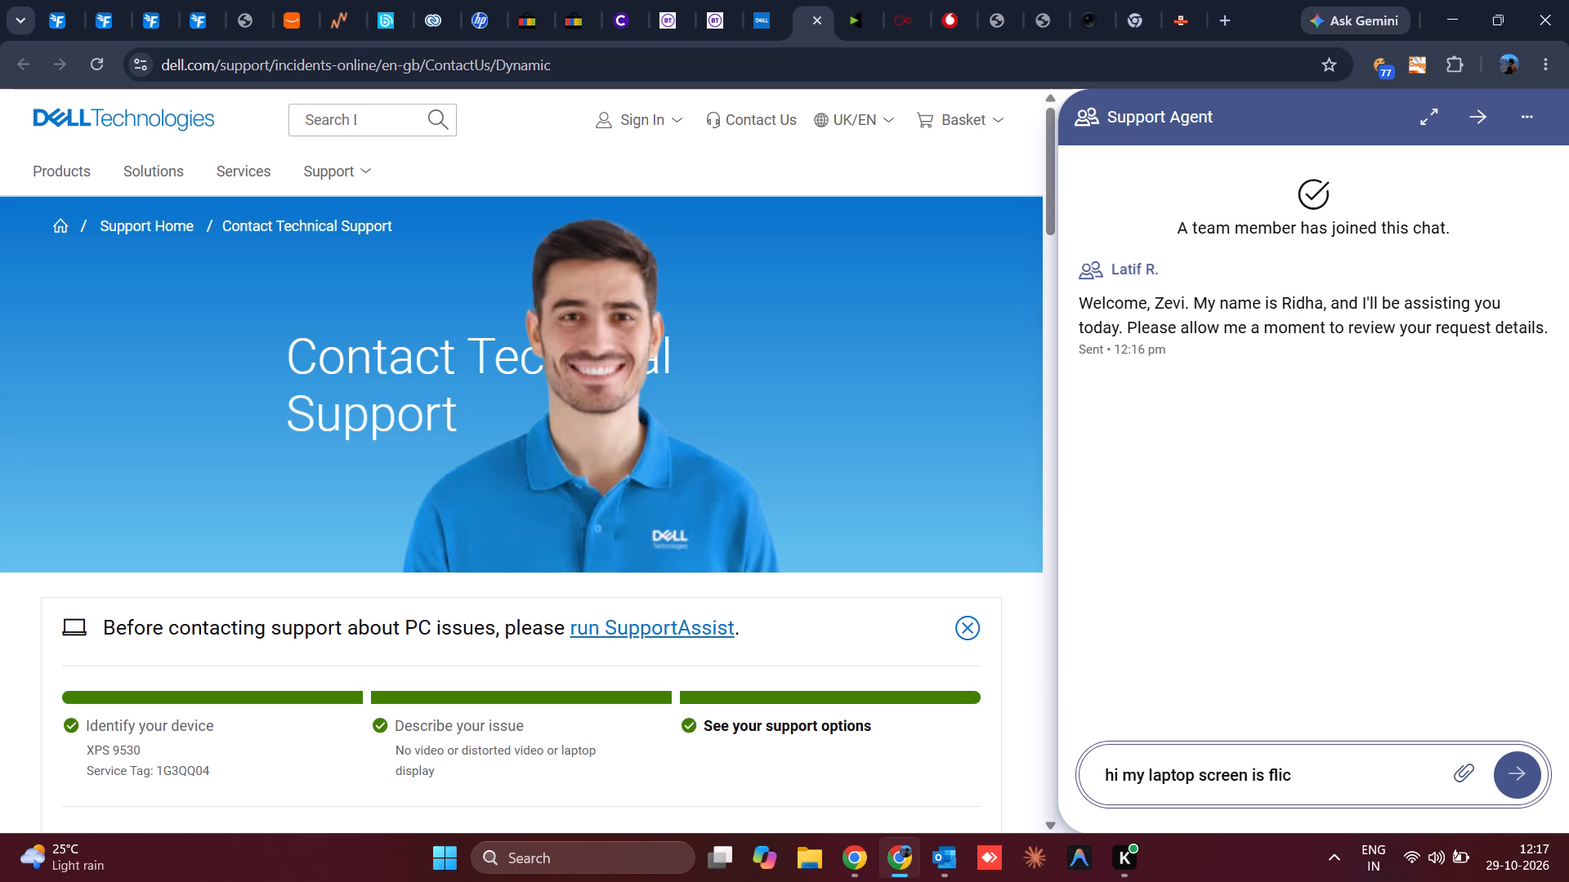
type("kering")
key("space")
Send the written message about the flickering laptop screen to the support agent.
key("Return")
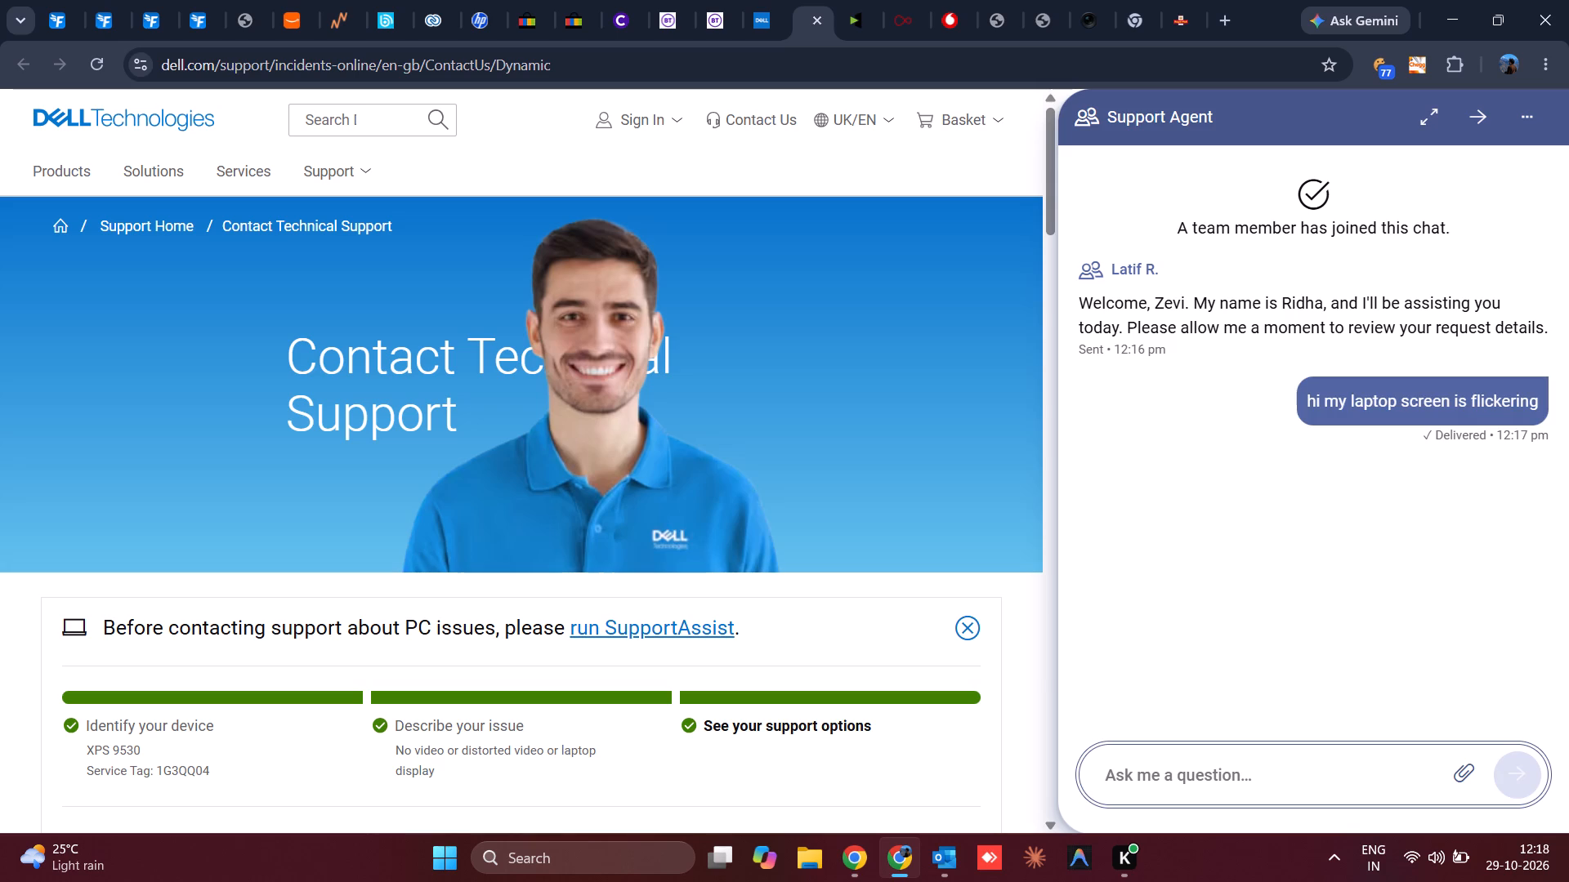
Send the support agent the chat message "please shedule an onsite visit".
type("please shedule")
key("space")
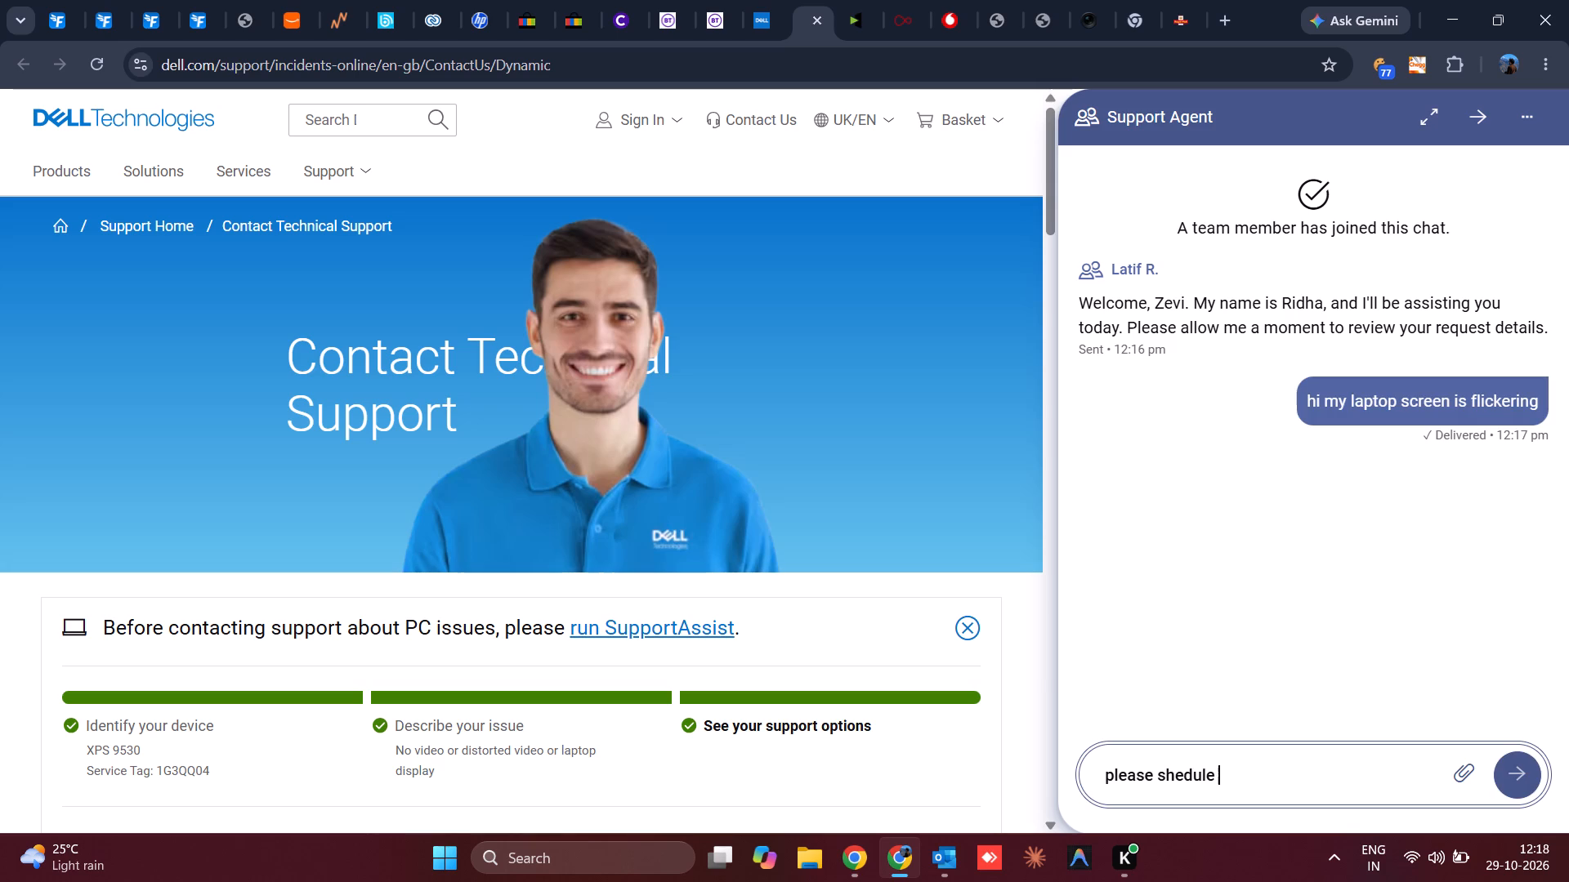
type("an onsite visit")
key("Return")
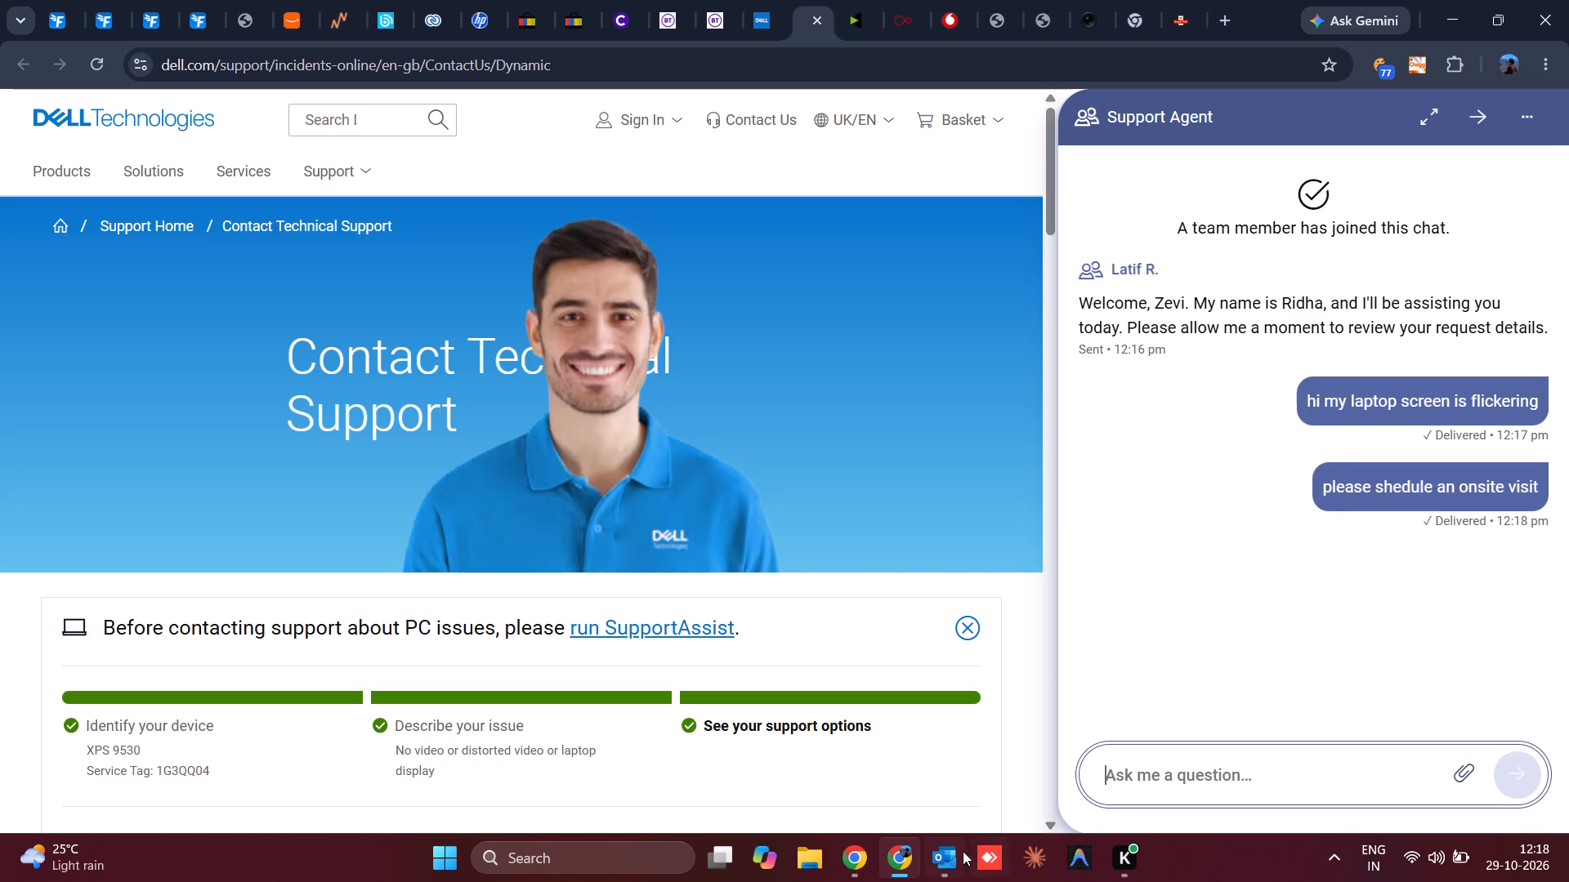